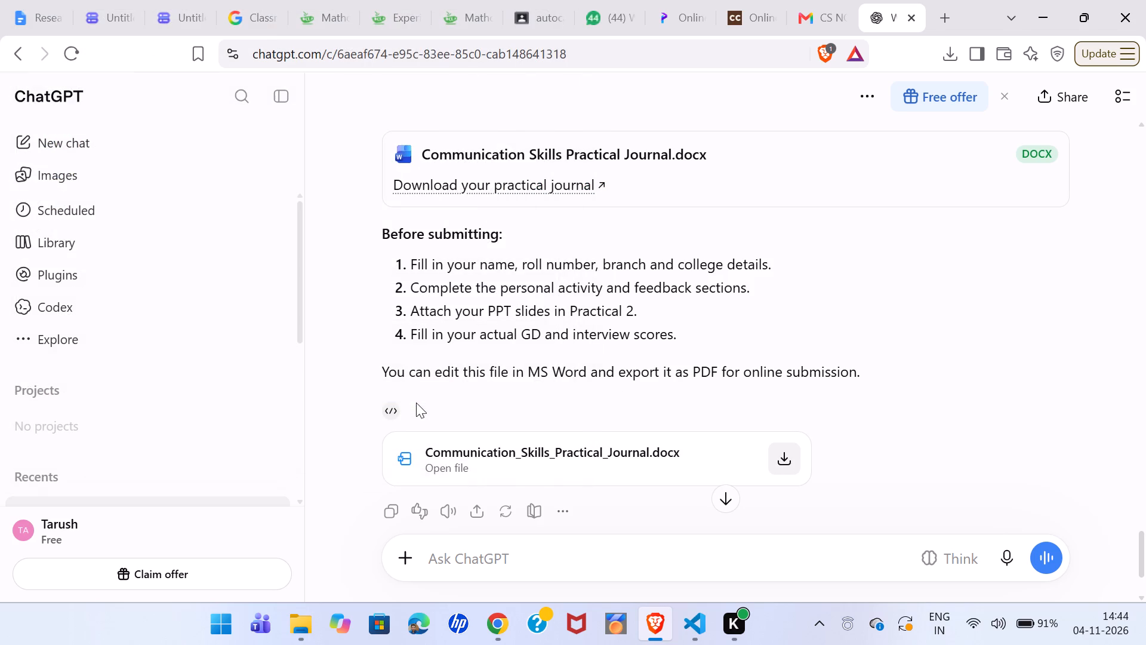
left_click(947, 50)
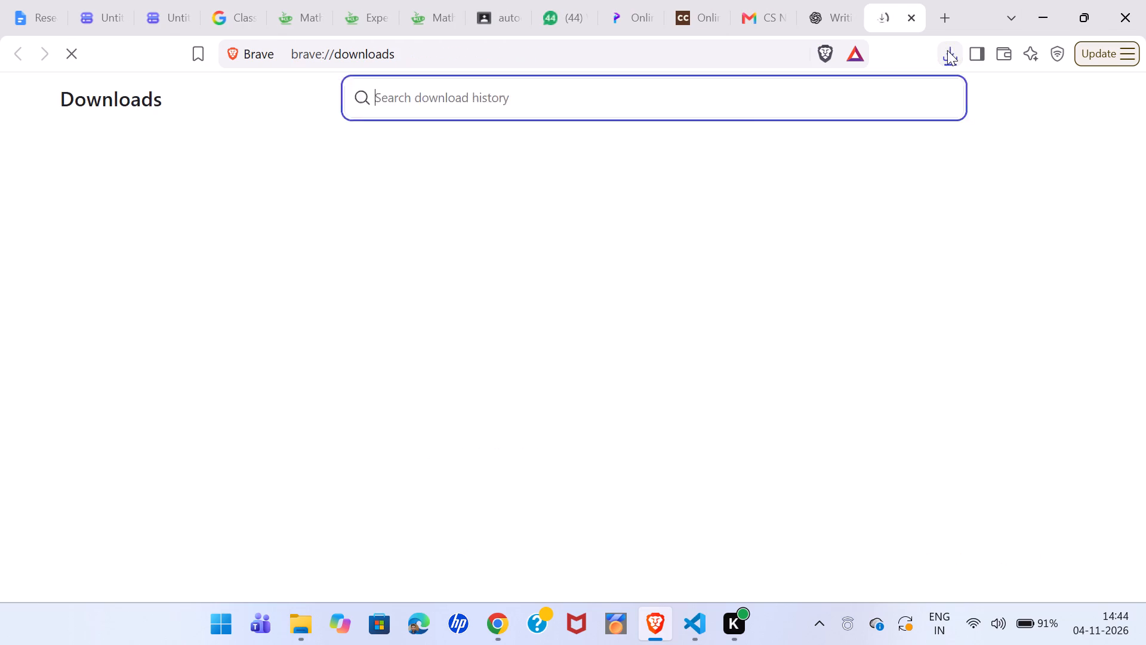
left_click(554, 210)
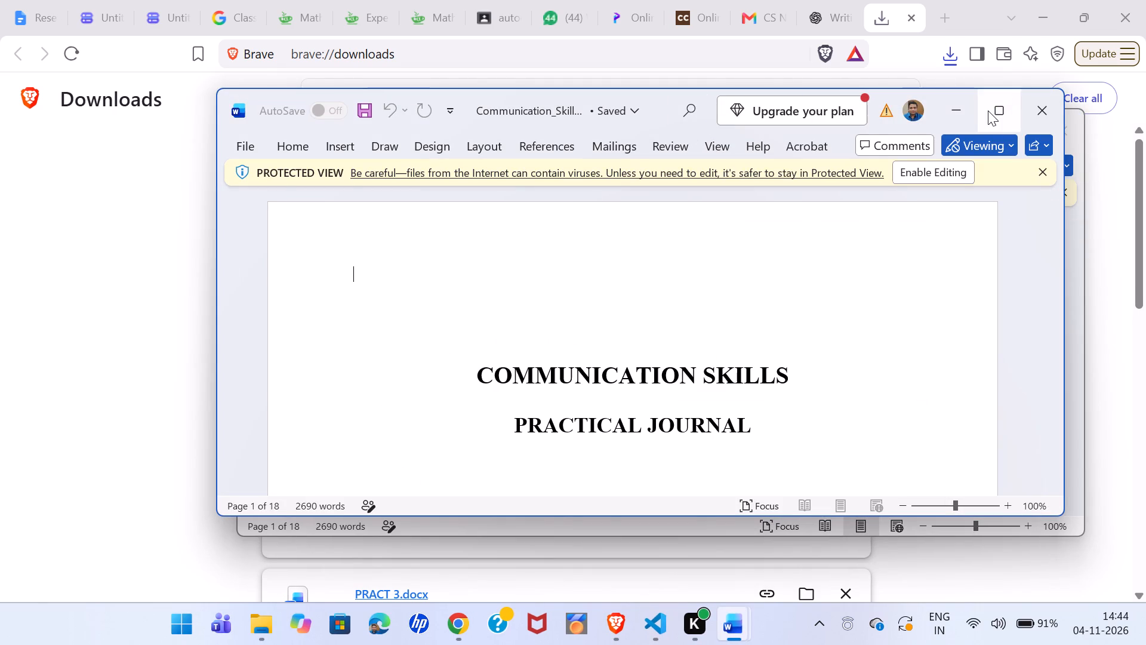
Maximize the Communication_Skills_Practical_Journal document window and take the document out of Protected View for editing.
left_click(988, 110)
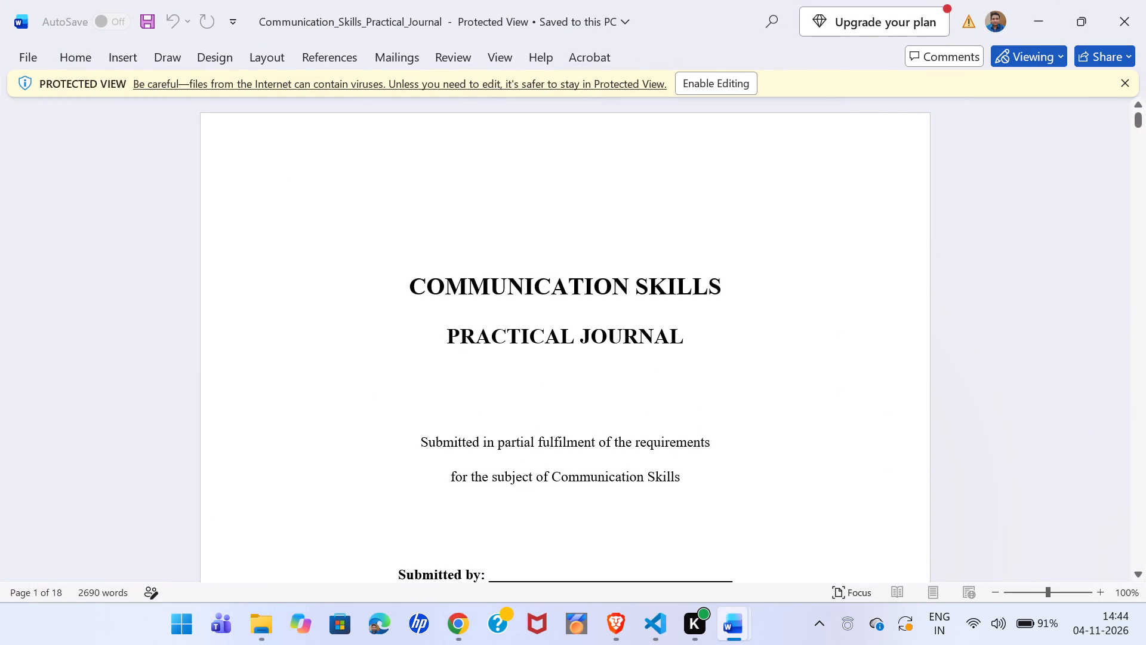
scroll(785, 265, "down", 2)
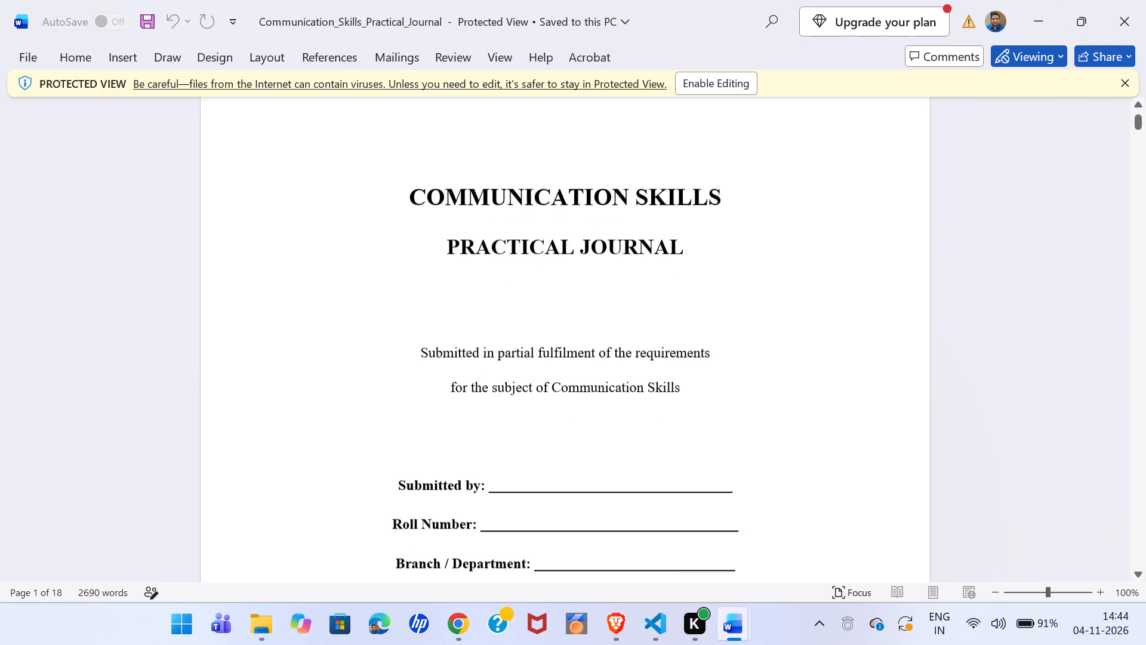
scroll(785, 265, "down", 2)
left_click(519, 155)
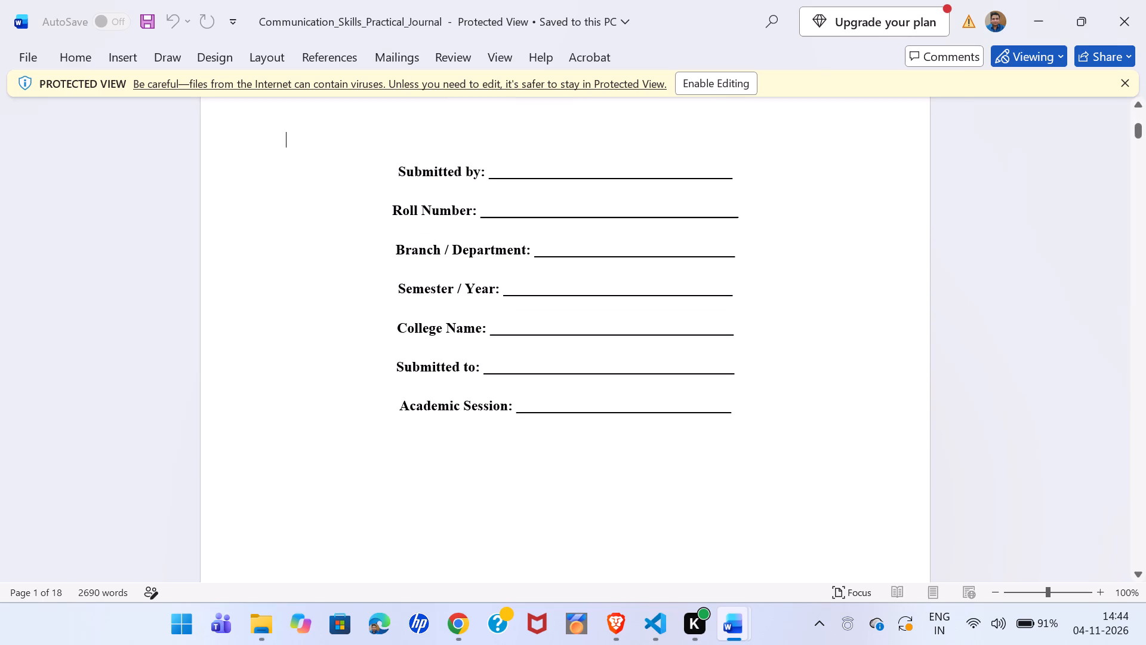
left_click(515, 165)
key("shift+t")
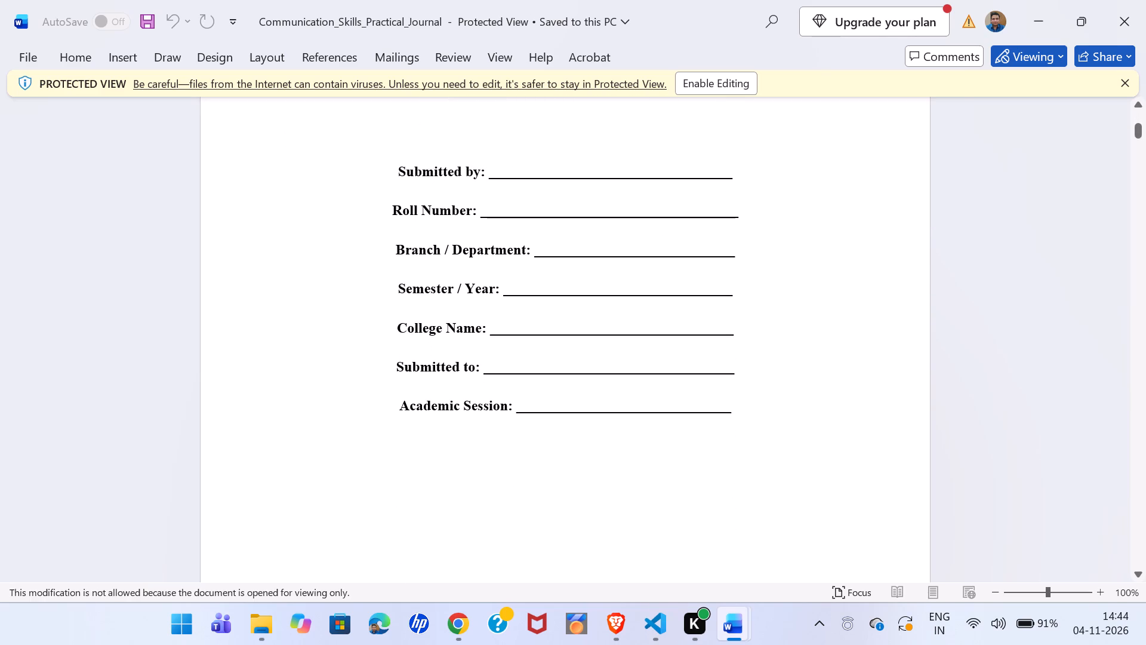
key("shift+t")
left_click(690, 76)
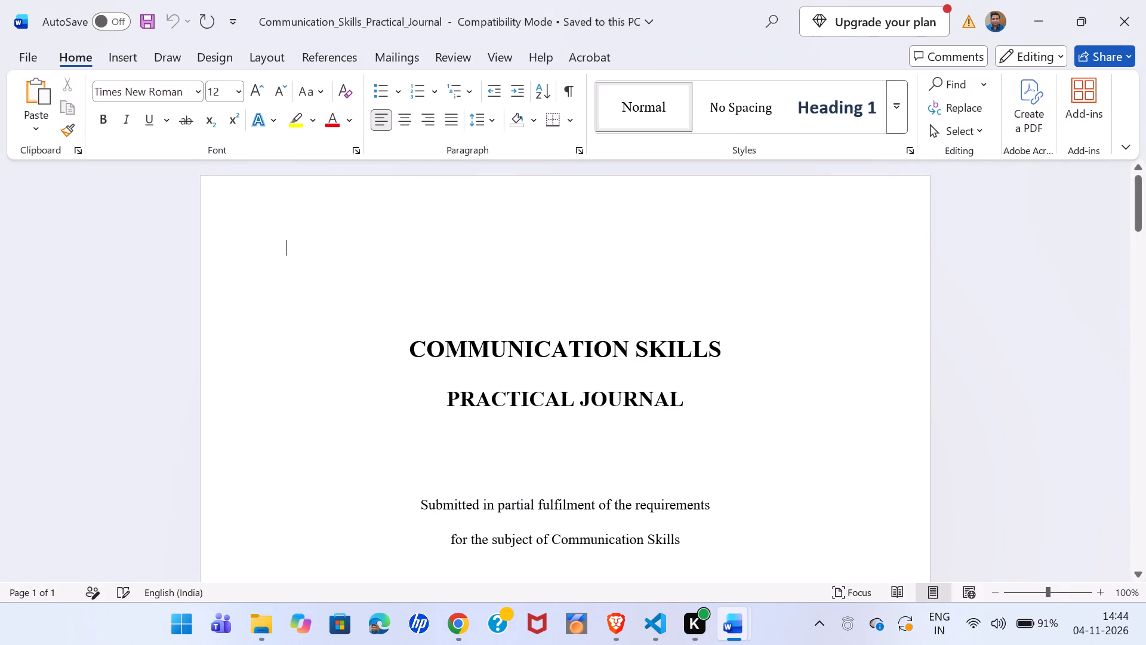
Enter the student's name in the blank of the Submitted by line on the cover page.
scroll(577, 236, "down", 5)
scroll(552, 260, "up", 4)
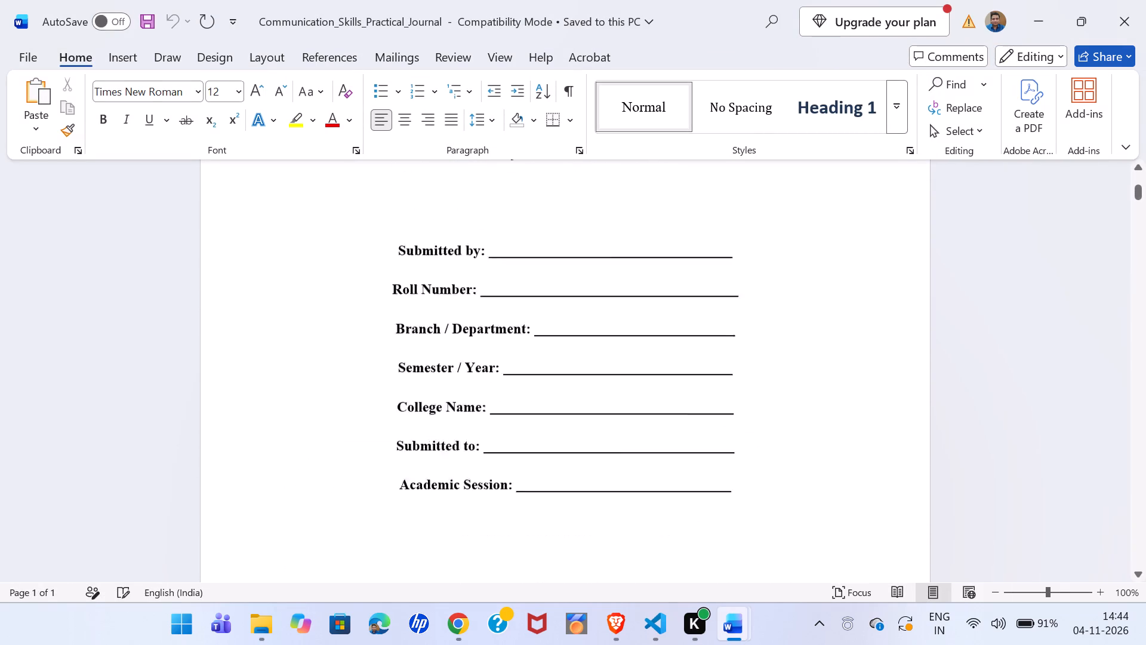
left_click(534, 275)
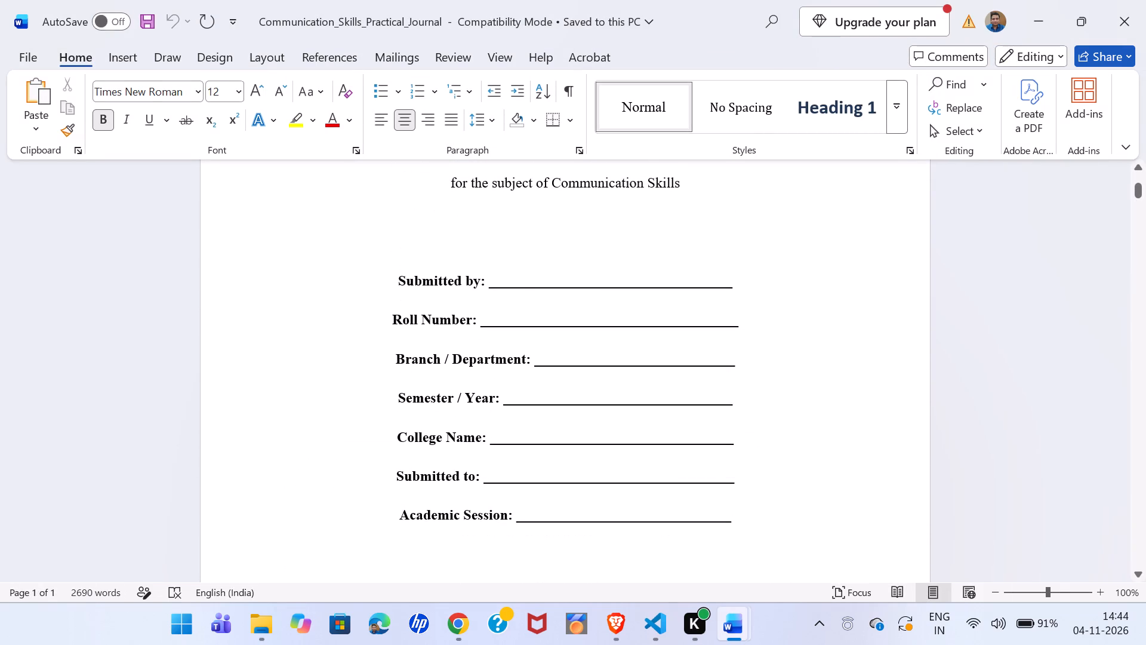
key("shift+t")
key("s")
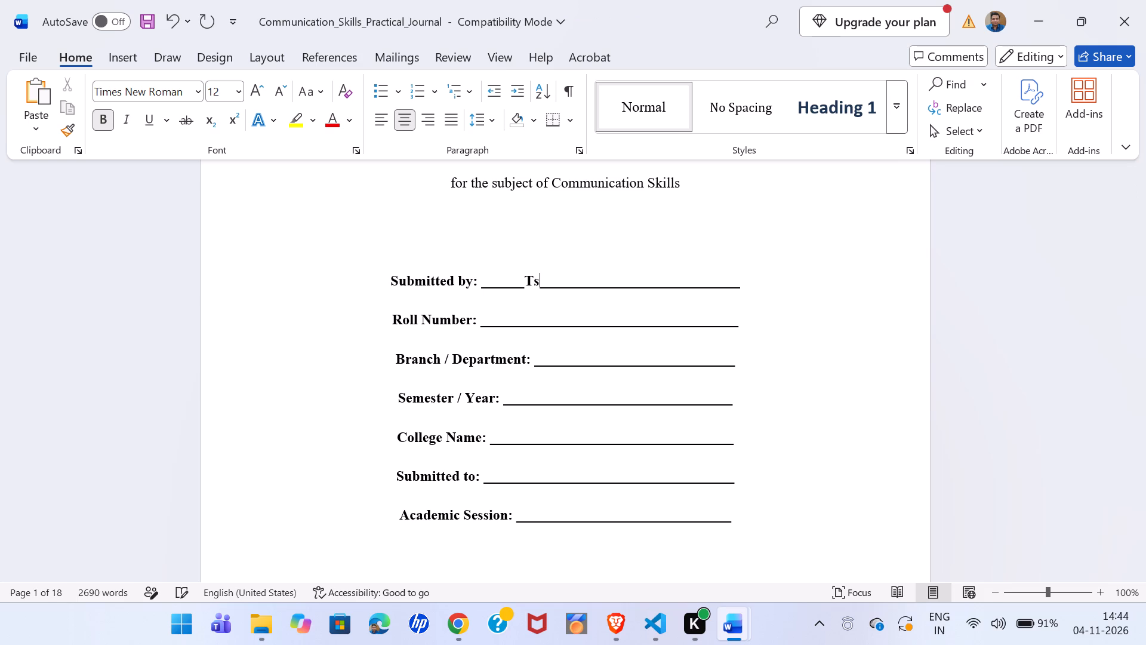
key("BackSpace")
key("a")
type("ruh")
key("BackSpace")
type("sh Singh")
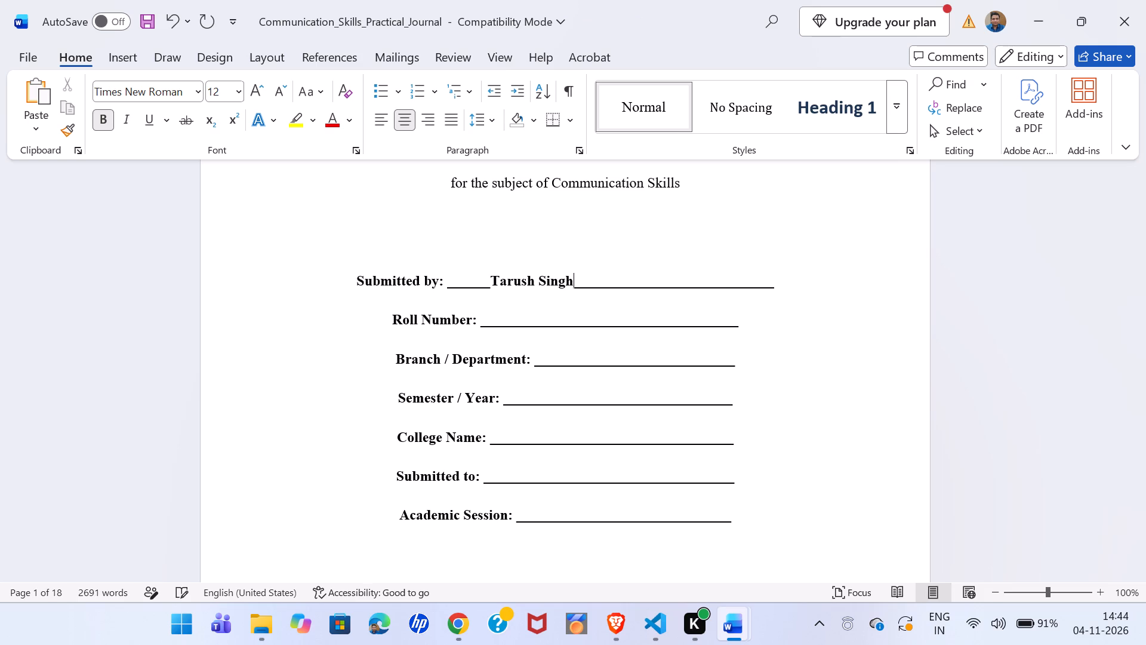
Enter the student's roll number in the blank of the Roll Number line on the cover page.
left_click(590, 316)
left_click(562, 317)
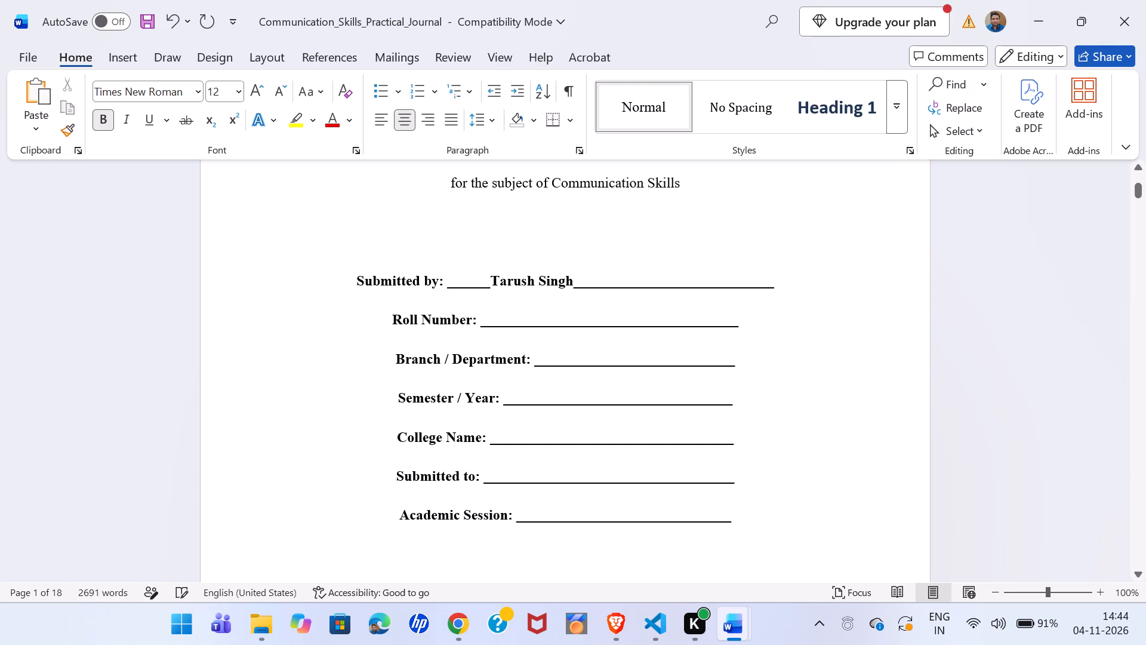
left_click(569, 317)
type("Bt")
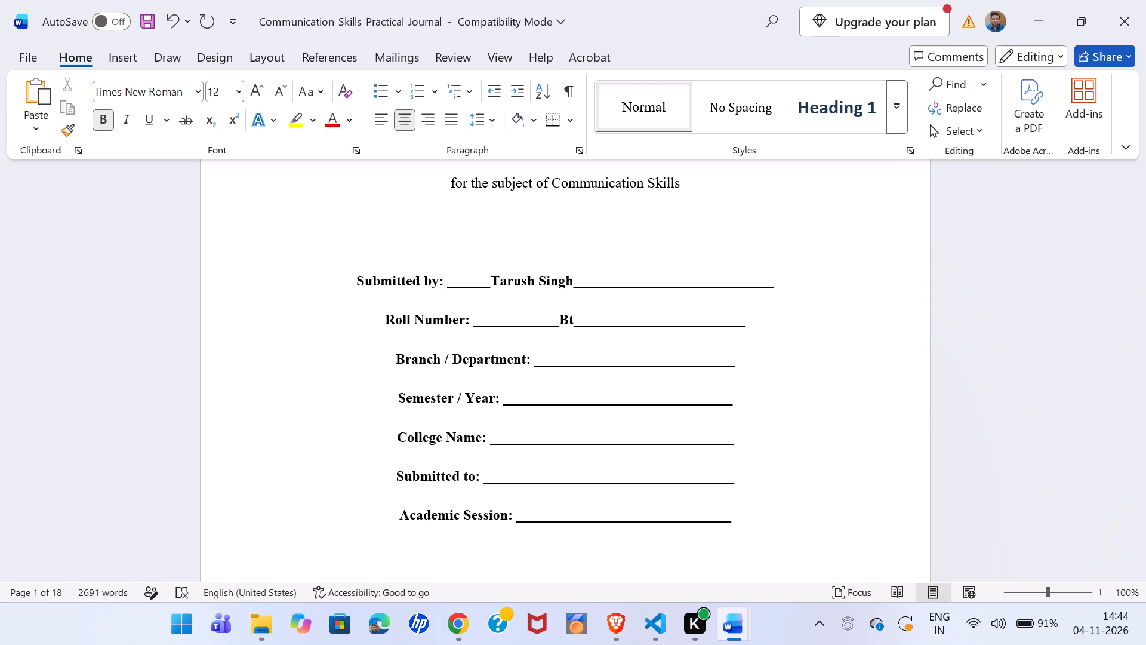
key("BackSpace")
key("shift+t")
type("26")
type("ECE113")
Begin filling in the blank of the Branch / Department line on the cover page.
left_click(572, 358)
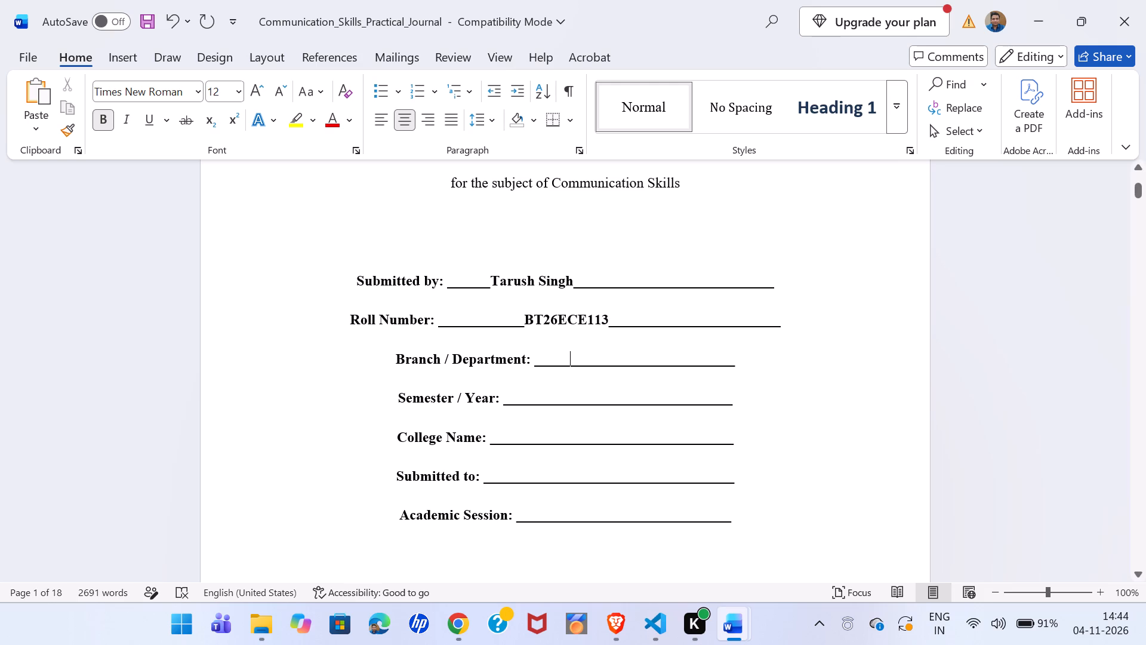
Fill in the cover page with branch/department ECE-B2, semester/year First and college name IIIT Nagpur.
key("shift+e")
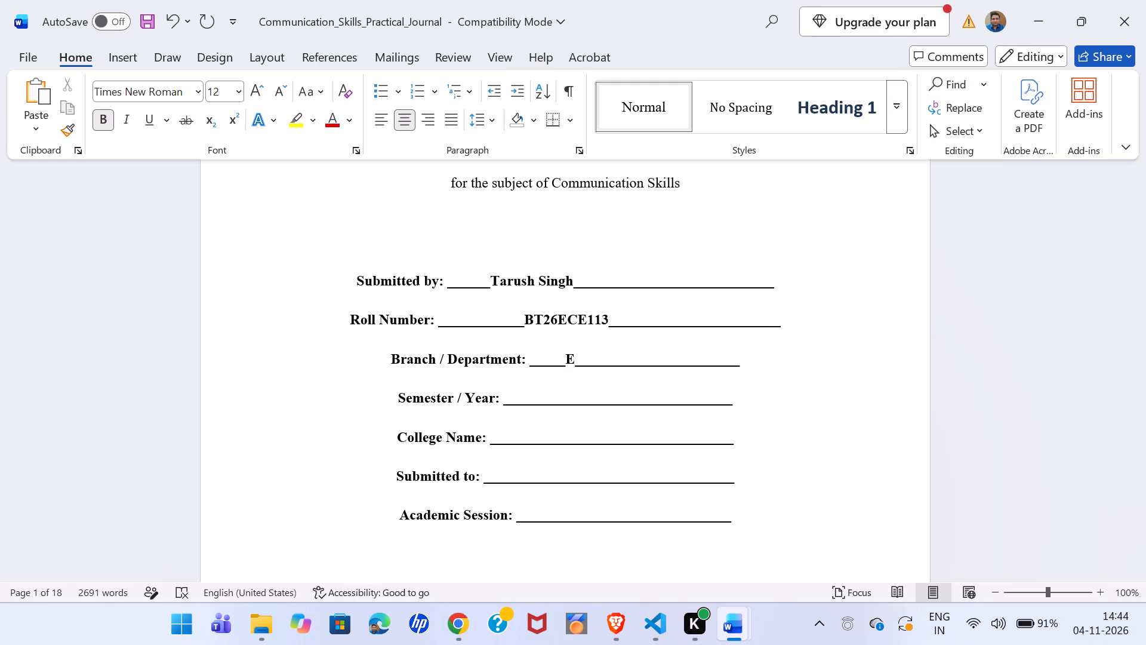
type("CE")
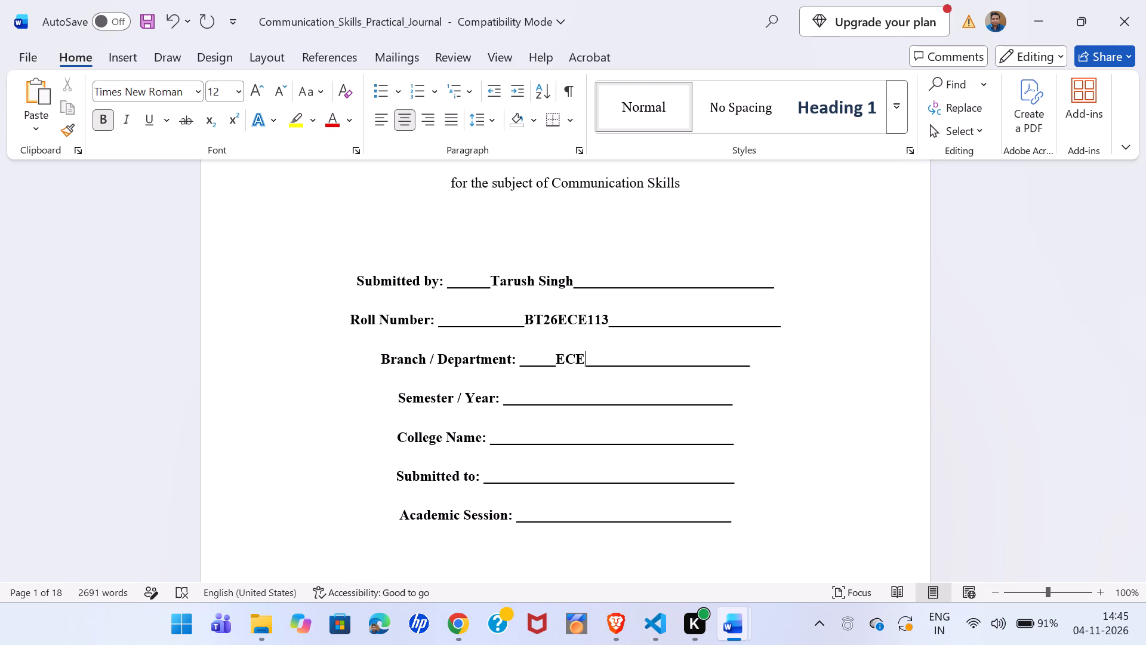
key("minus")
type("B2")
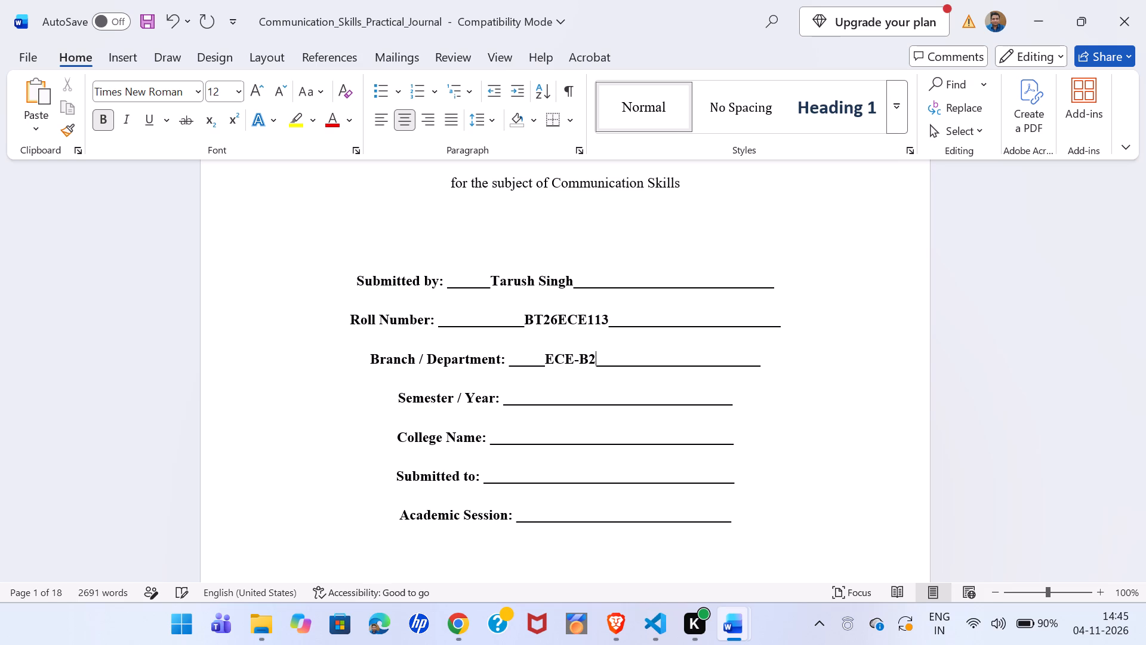
left_click(574, 392)
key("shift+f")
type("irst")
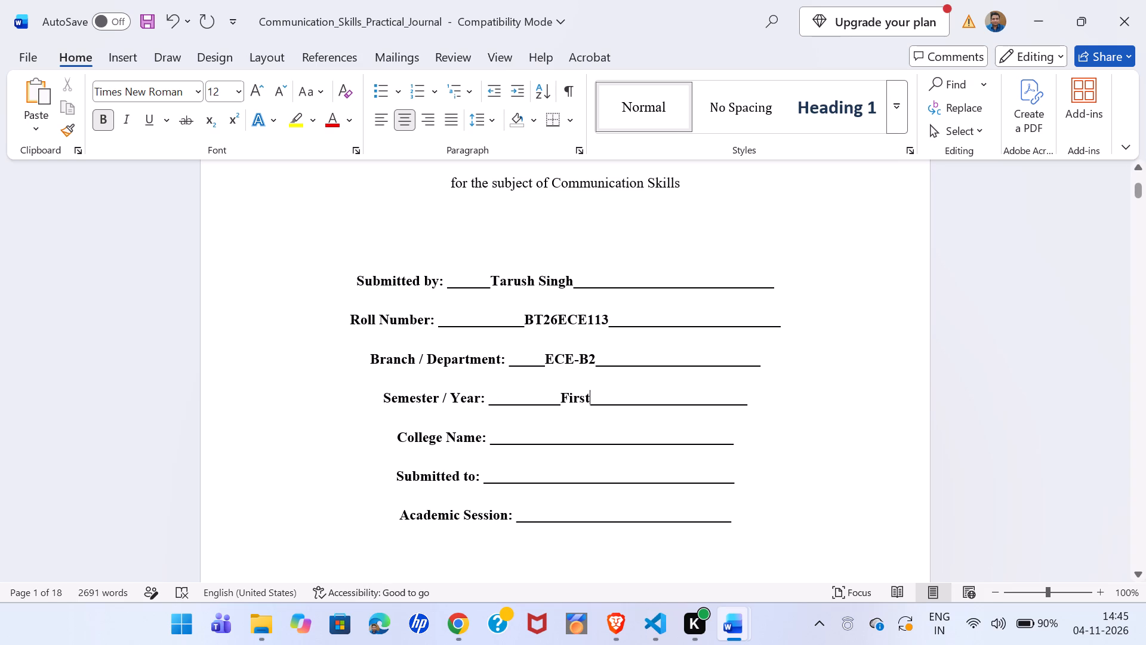
left_click(564, 434)
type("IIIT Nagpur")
Enter the teacher's name with the title Mrs on the cover page's Submitted to line, correcting the surname's spelling.
left_click(562, 484)
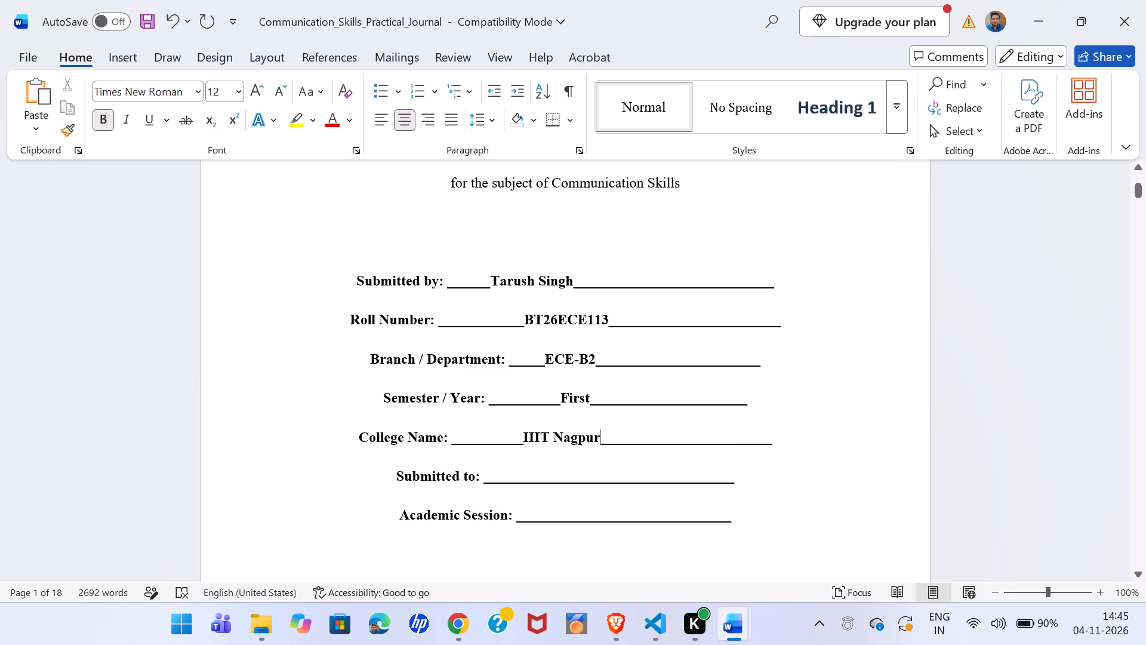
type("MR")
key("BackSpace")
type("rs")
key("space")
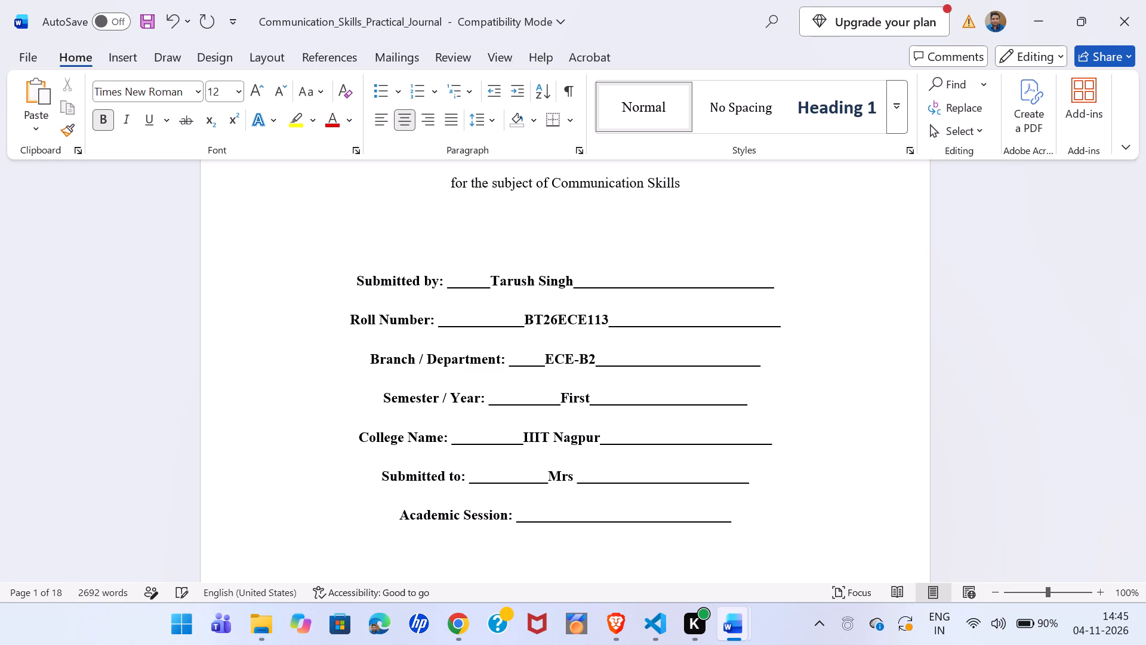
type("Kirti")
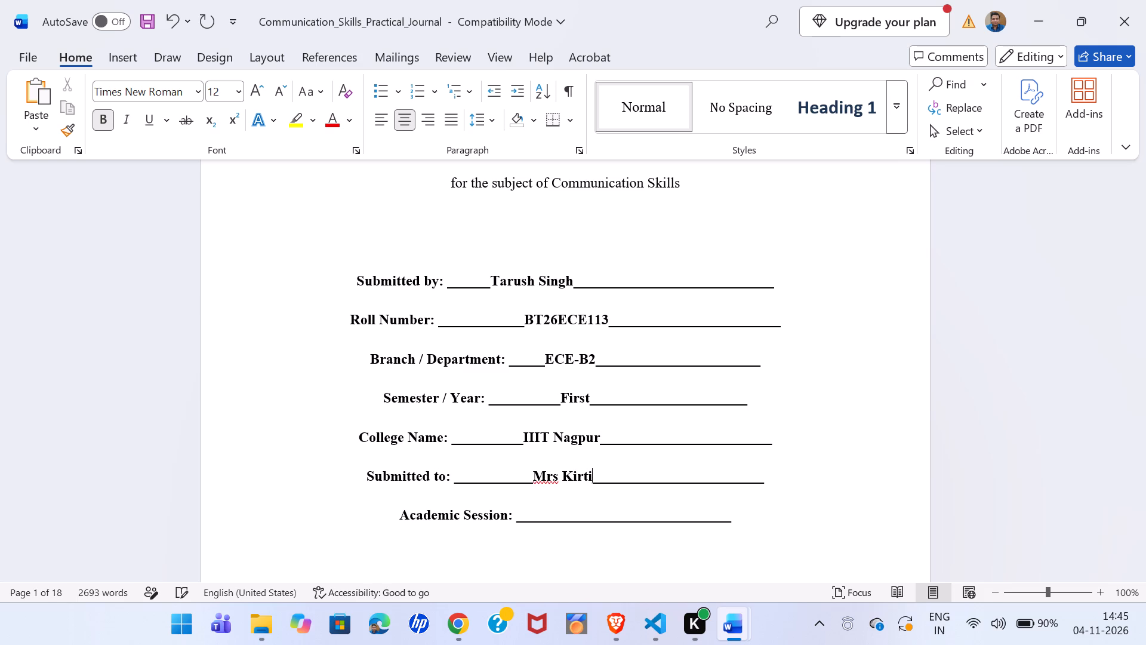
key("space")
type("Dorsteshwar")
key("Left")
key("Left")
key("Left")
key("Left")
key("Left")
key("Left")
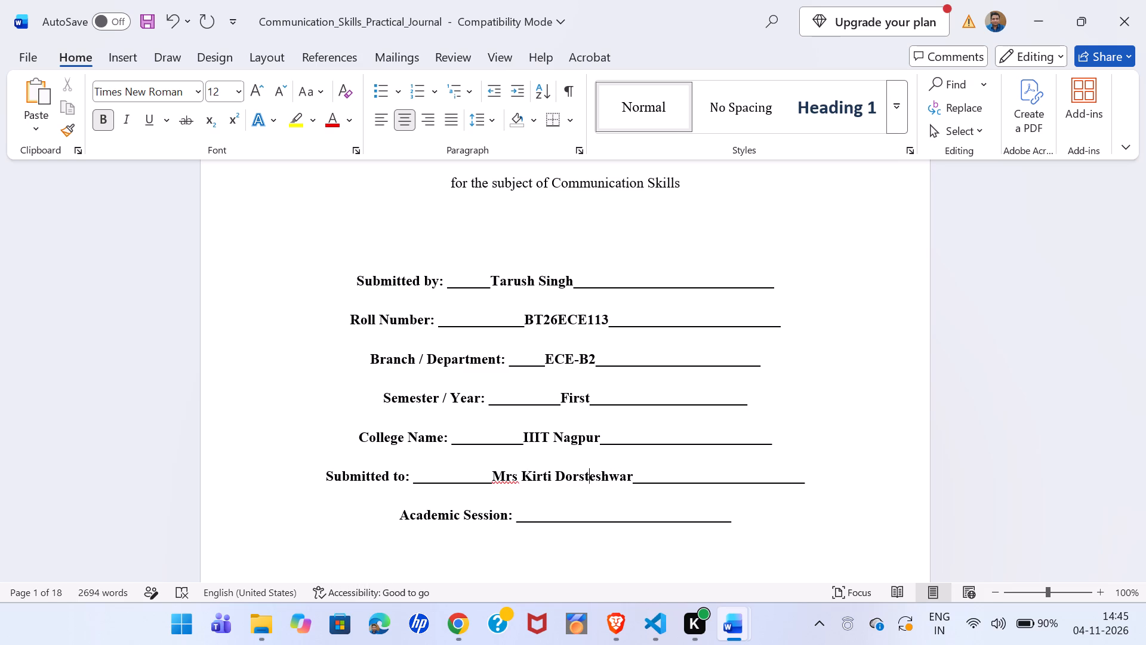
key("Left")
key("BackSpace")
Enter 2026-30 as the academic session on the cover page.
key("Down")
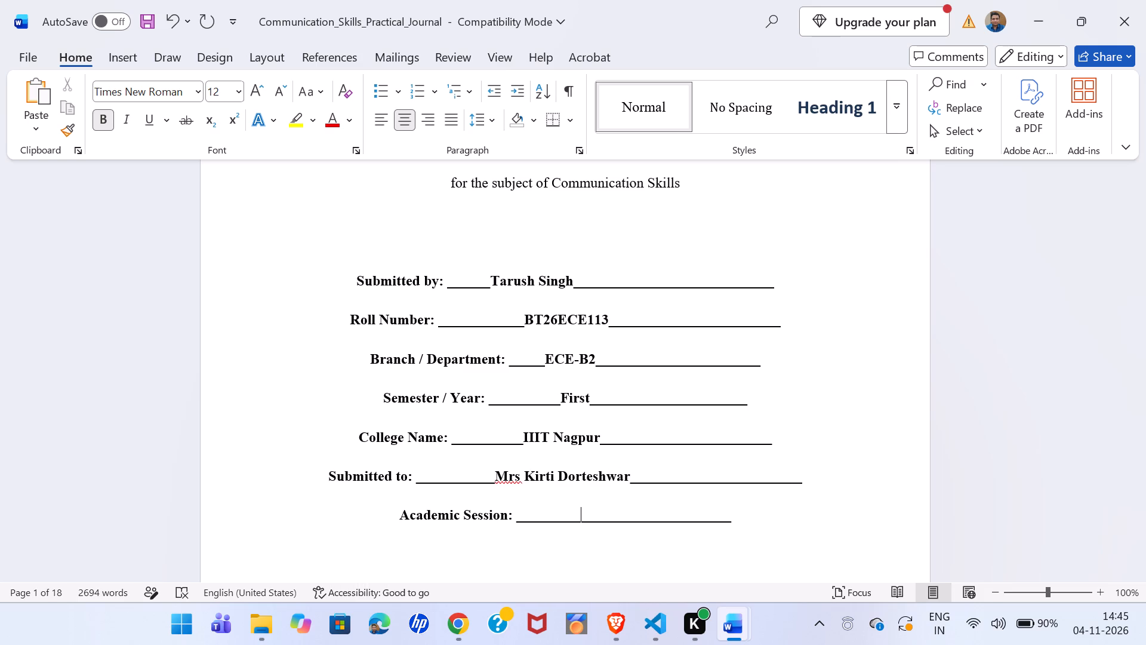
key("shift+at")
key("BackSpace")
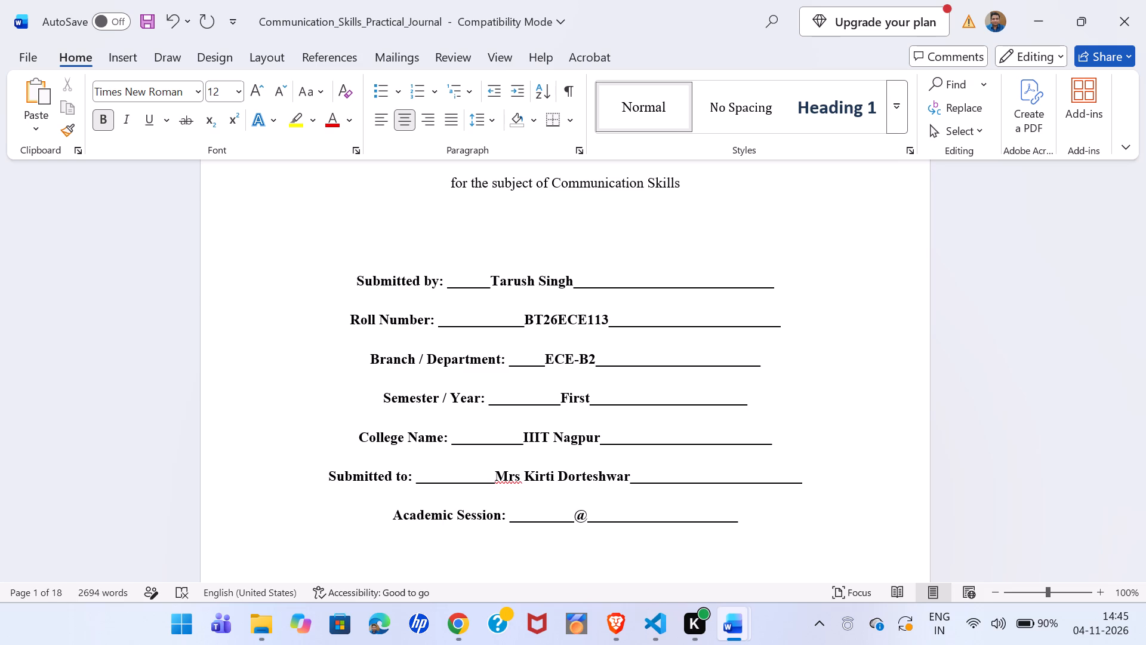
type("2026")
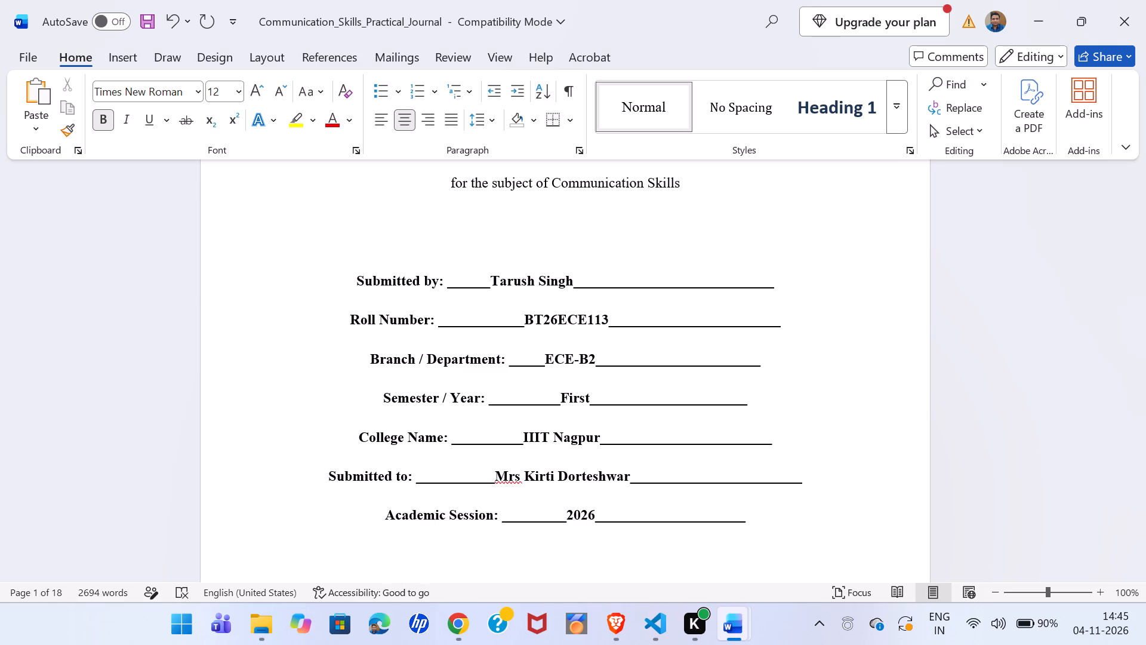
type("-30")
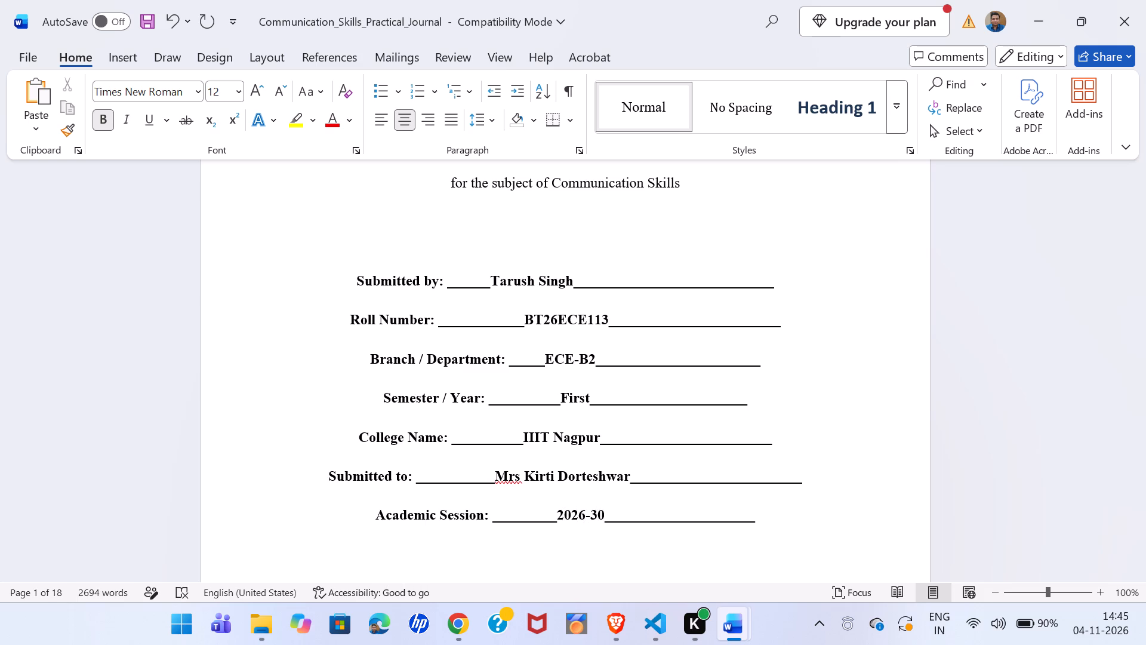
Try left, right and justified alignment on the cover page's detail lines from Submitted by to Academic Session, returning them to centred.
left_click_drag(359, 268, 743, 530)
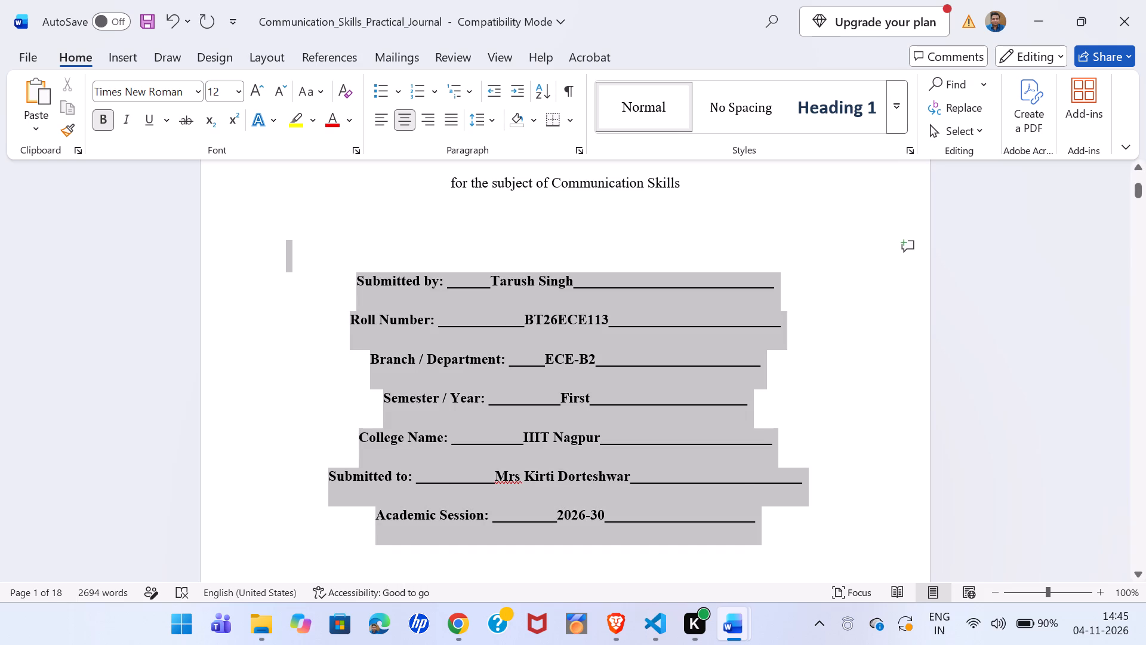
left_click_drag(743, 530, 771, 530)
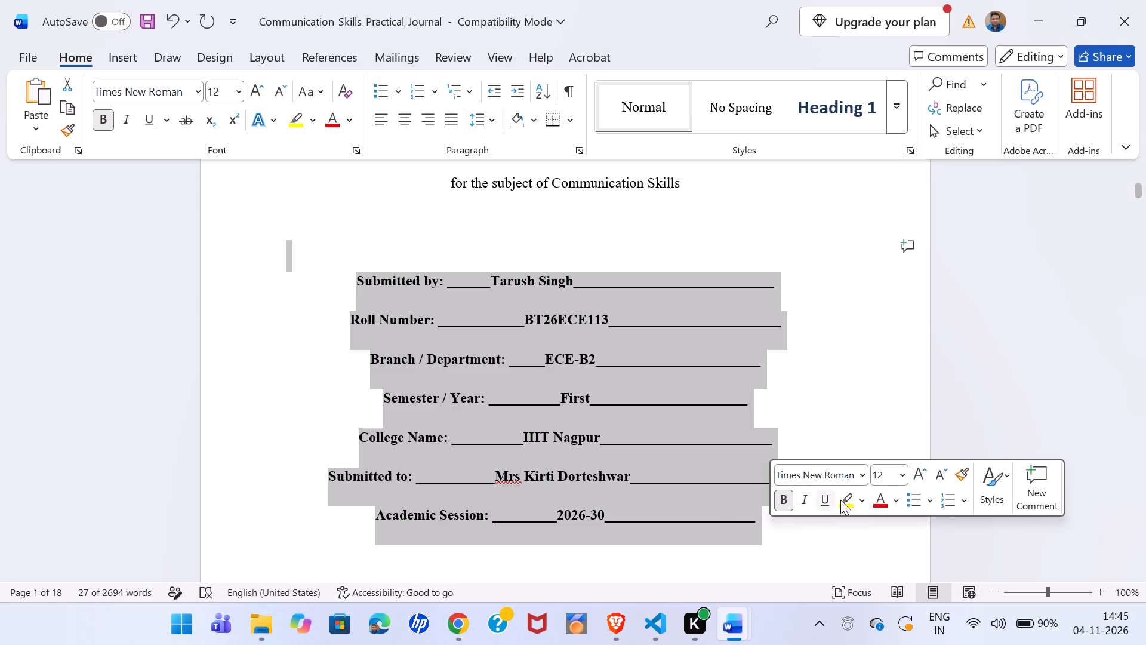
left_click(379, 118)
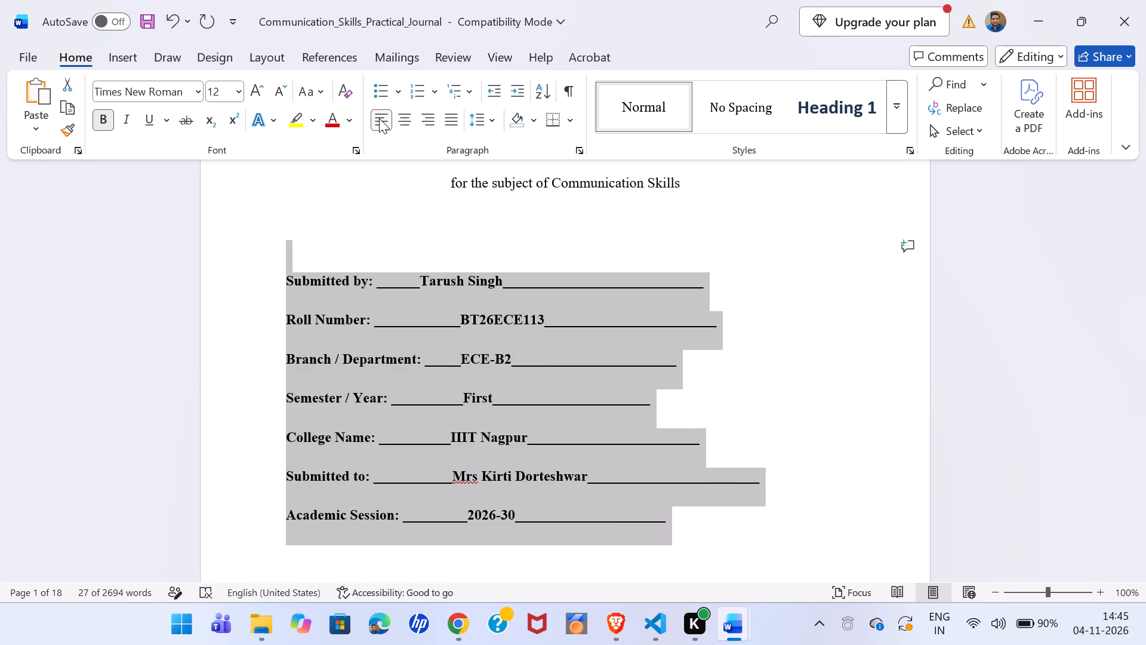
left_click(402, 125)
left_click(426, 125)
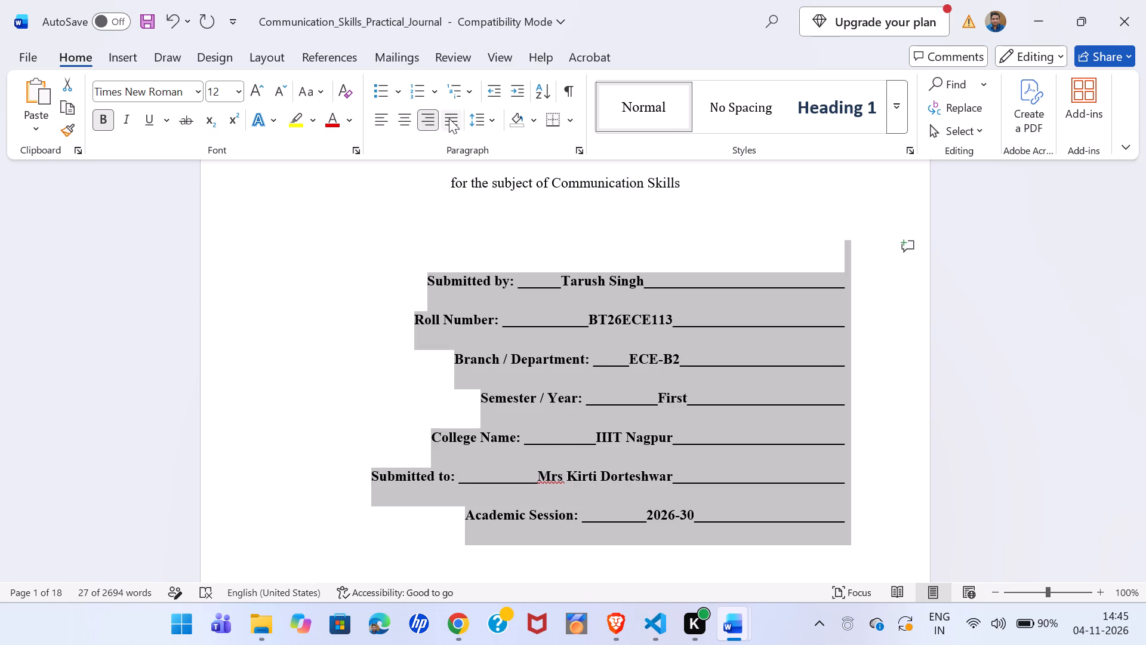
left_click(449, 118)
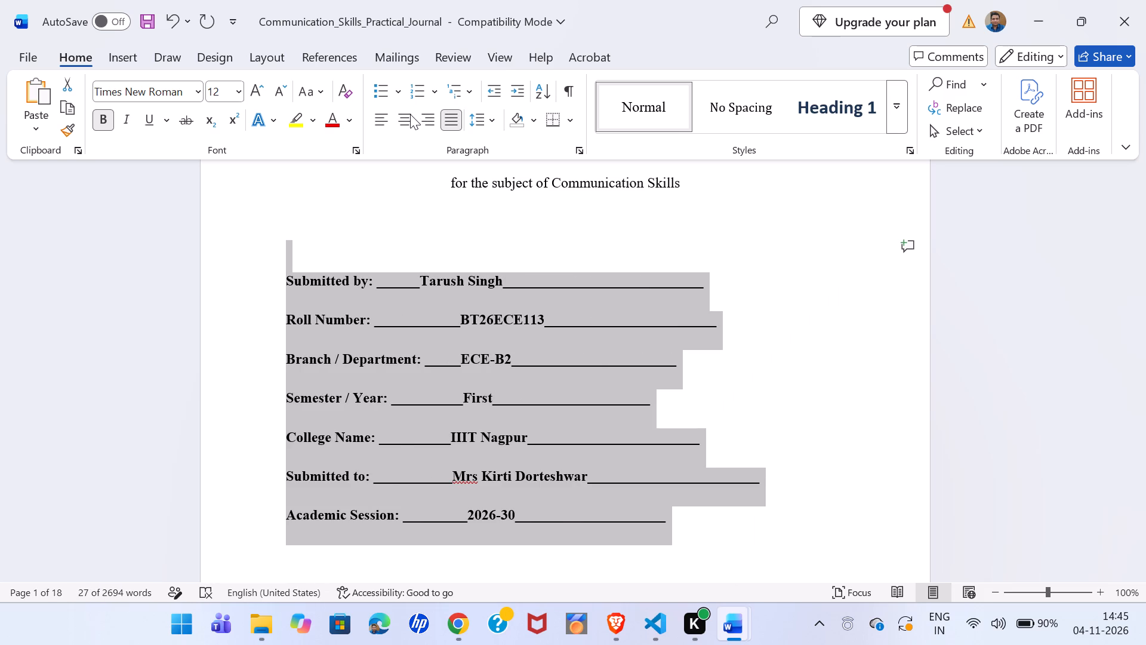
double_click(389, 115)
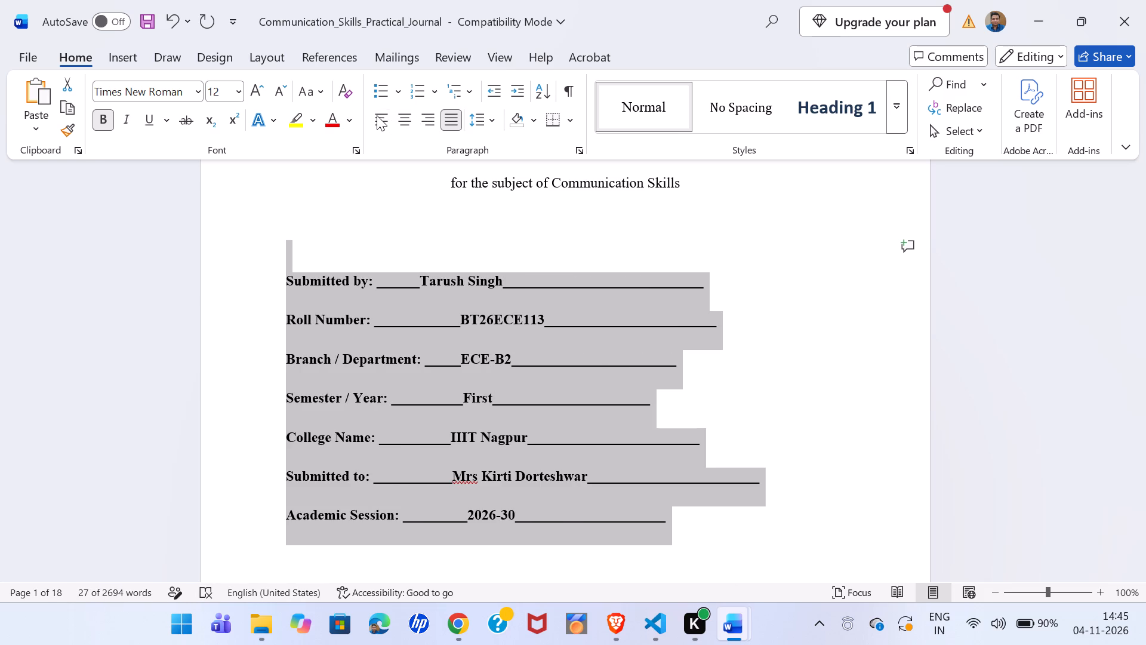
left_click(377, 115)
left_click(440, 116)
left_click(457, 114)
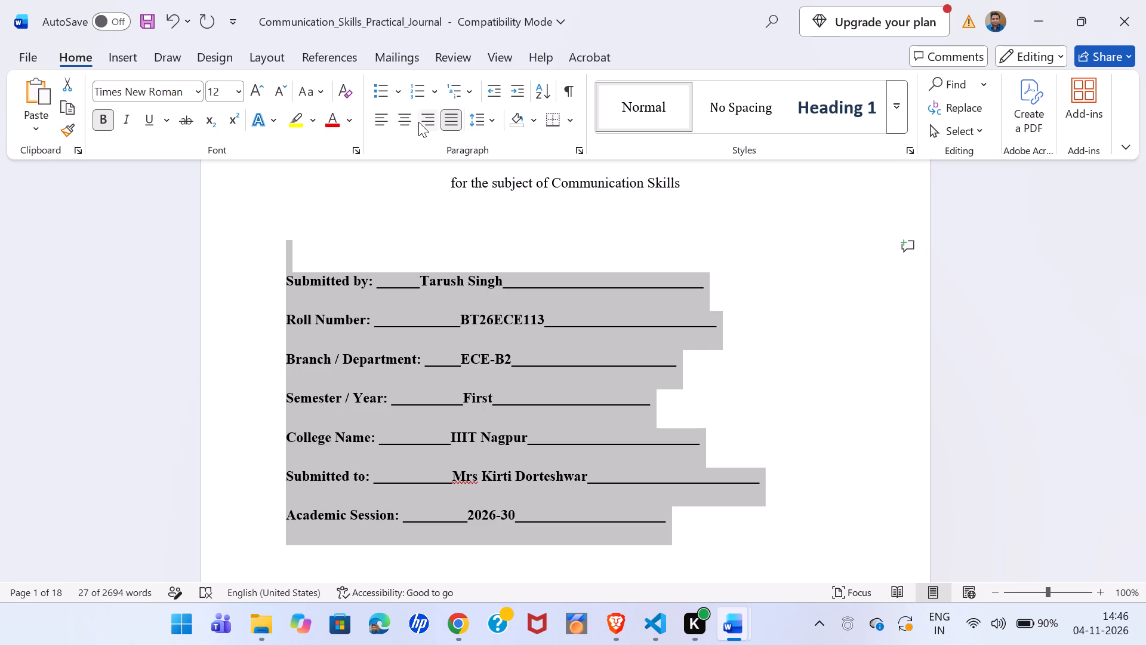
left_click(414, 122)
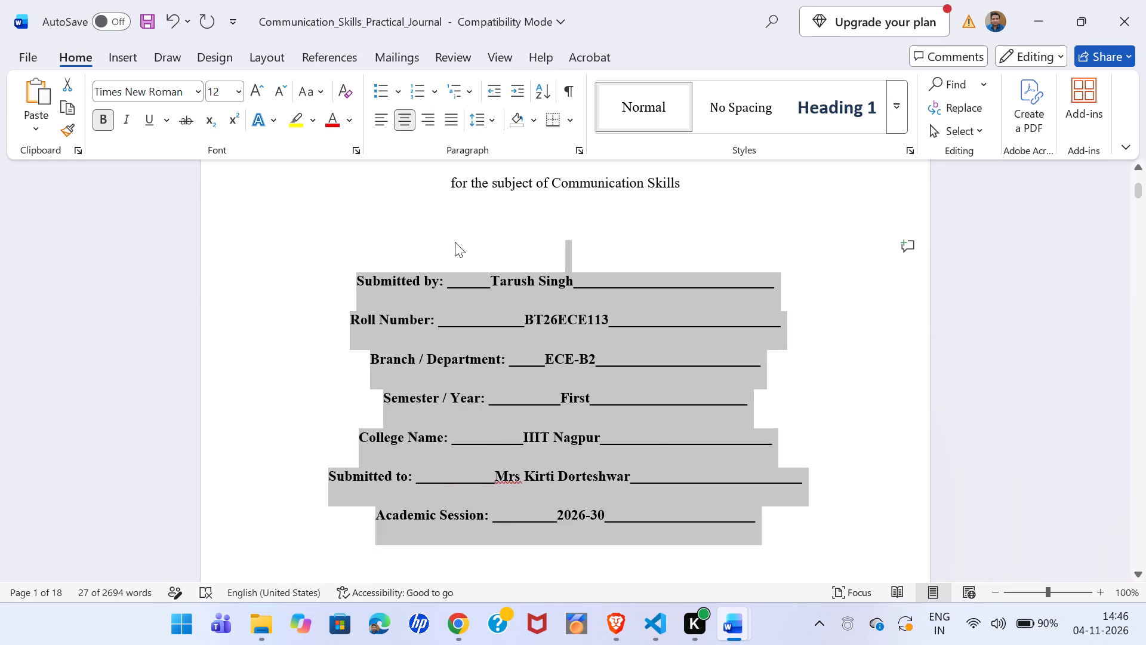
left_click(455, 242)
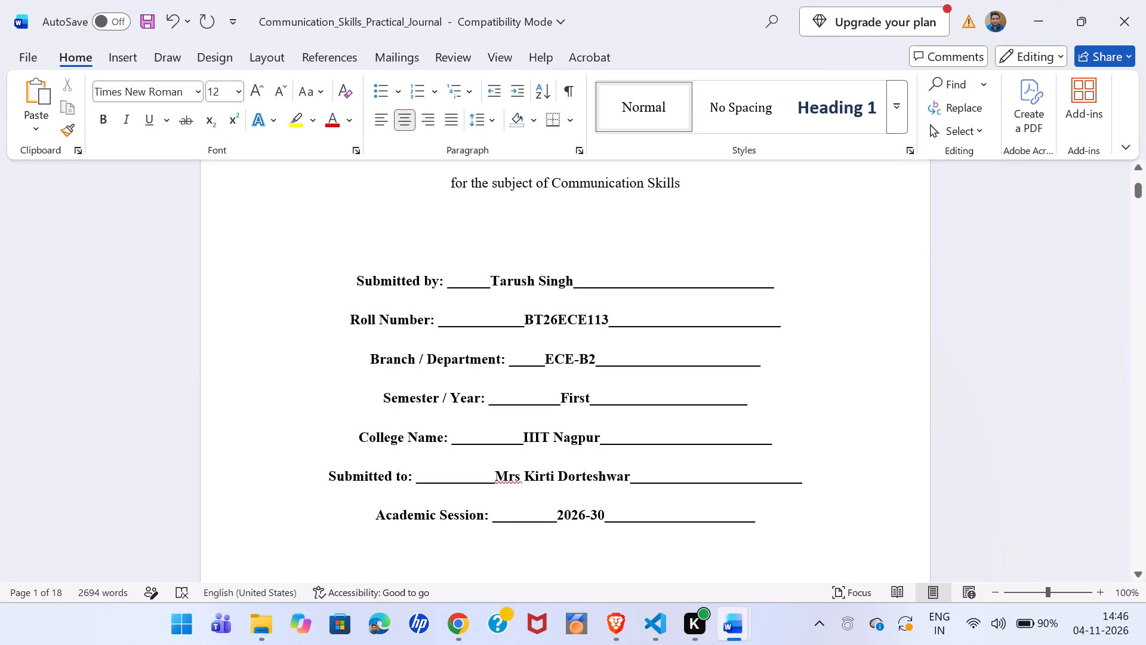
Remove the centring from the Submitted by line and pad it with leading spaces to start level with the Roll Number line.
left_click(357, 278)
key("BackSpace")
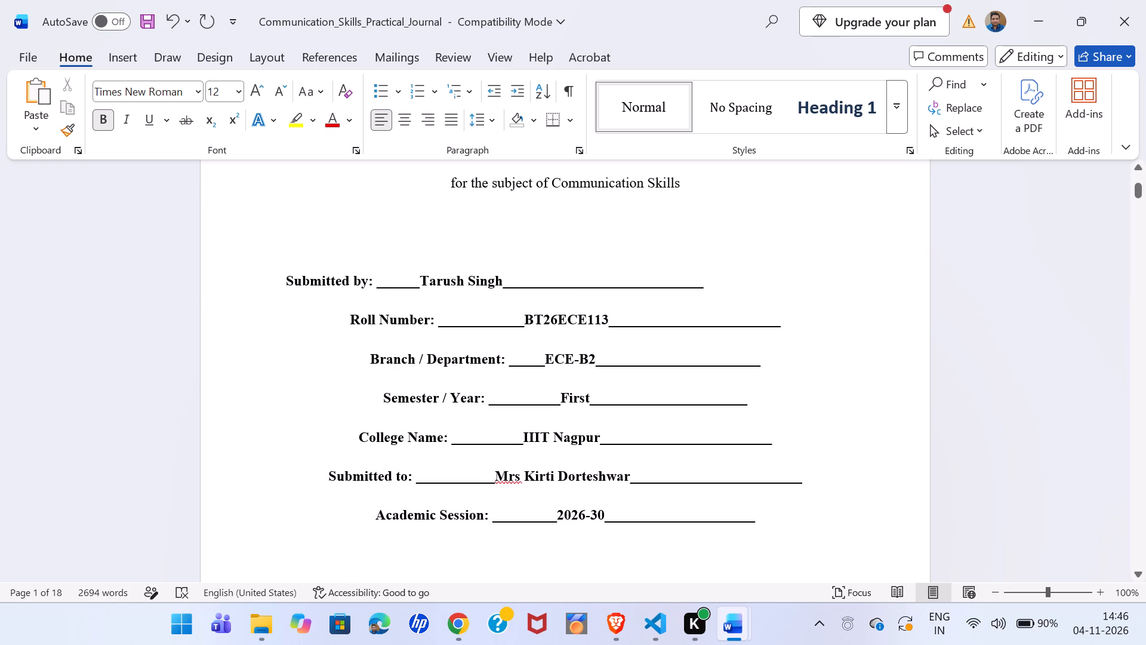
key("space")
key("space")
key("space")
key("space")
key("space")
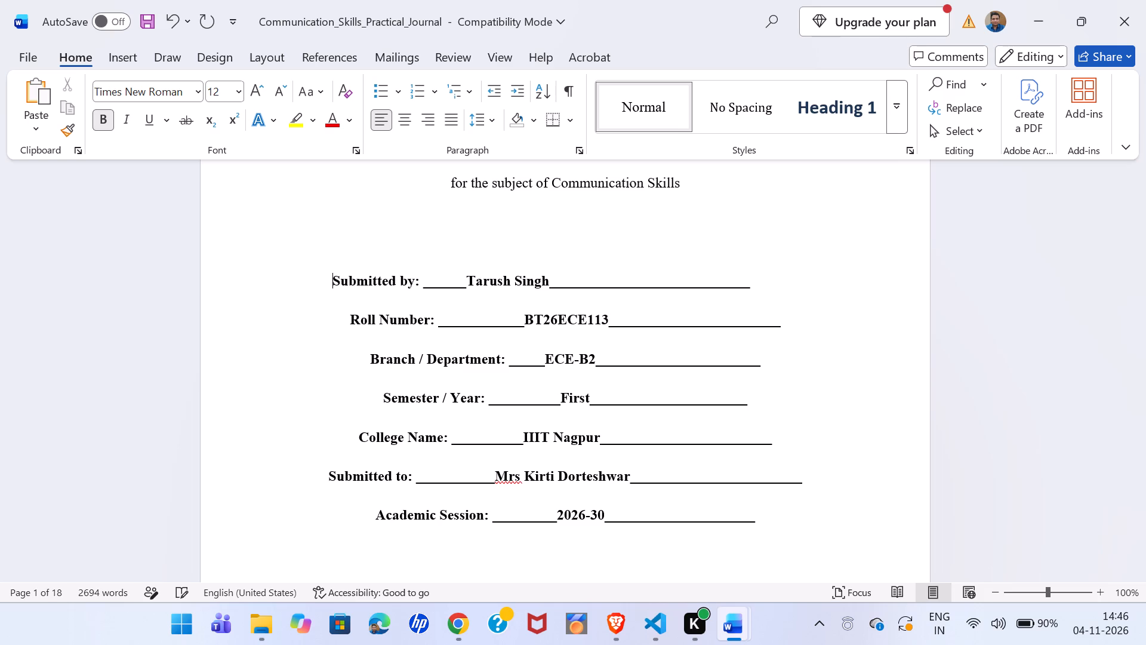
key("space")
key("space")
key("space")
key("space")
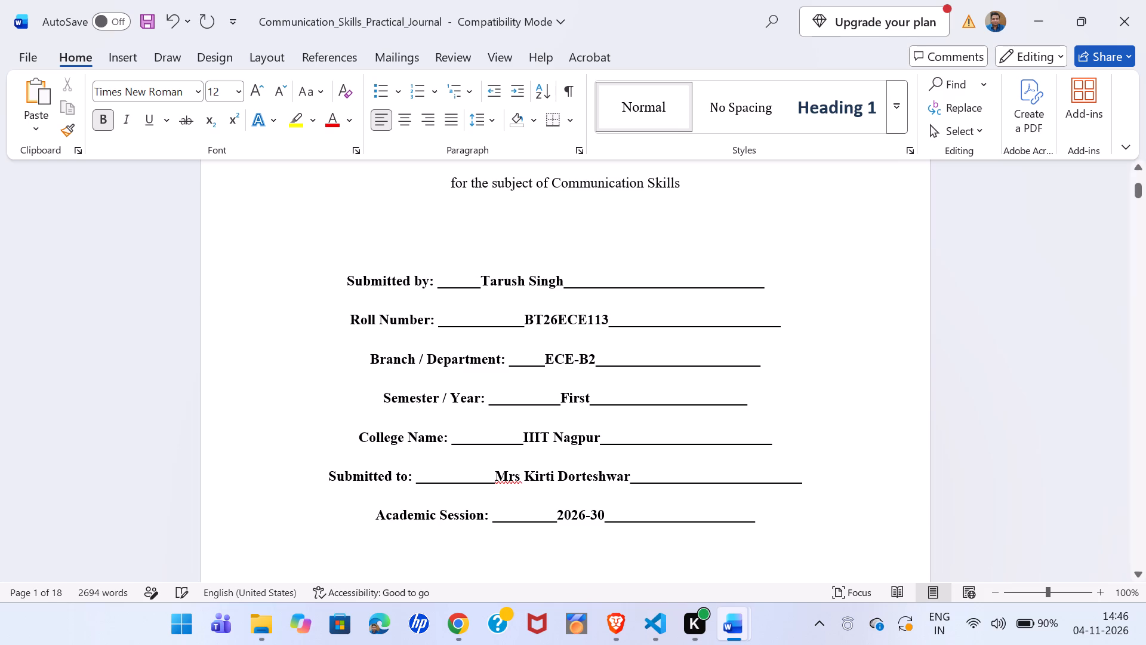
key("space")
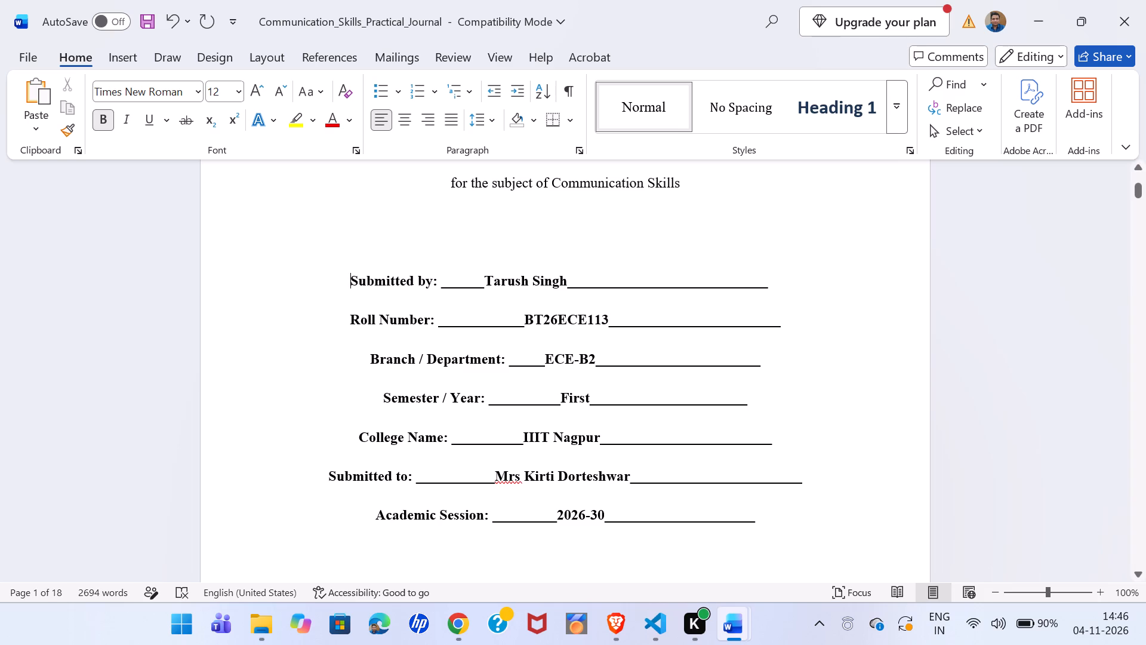
Remove the centring from the Branch / Department line and indent it with leading spaces to start roughly level with the Roll Number line.
left_click(366, 346)
left_click(369, 360)
key("BackSpace")
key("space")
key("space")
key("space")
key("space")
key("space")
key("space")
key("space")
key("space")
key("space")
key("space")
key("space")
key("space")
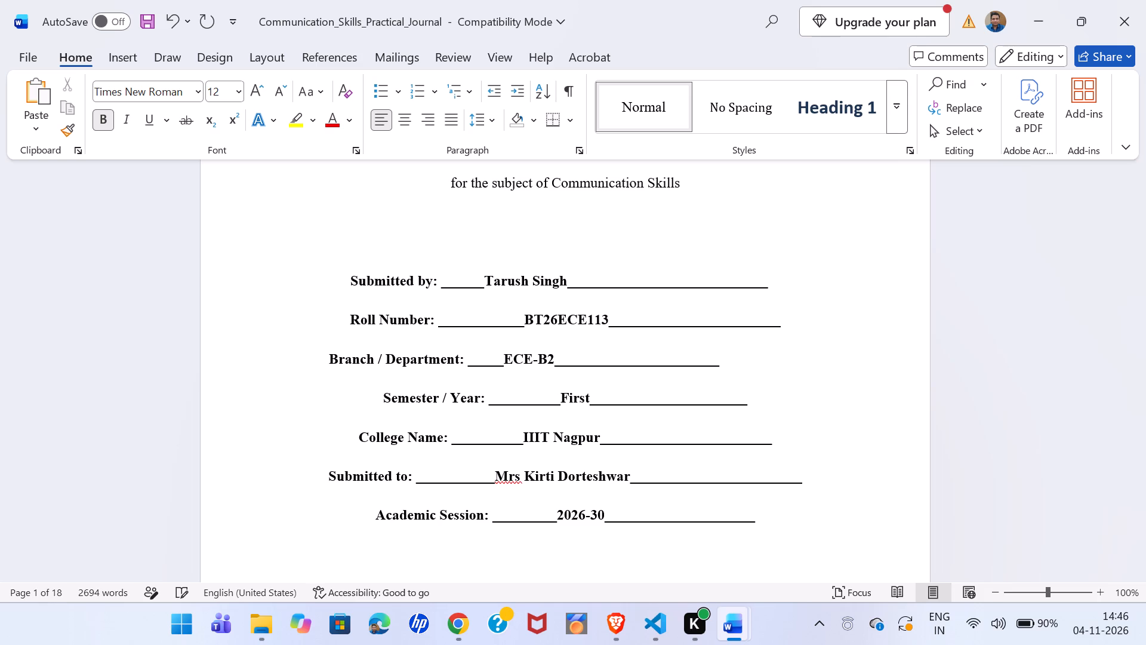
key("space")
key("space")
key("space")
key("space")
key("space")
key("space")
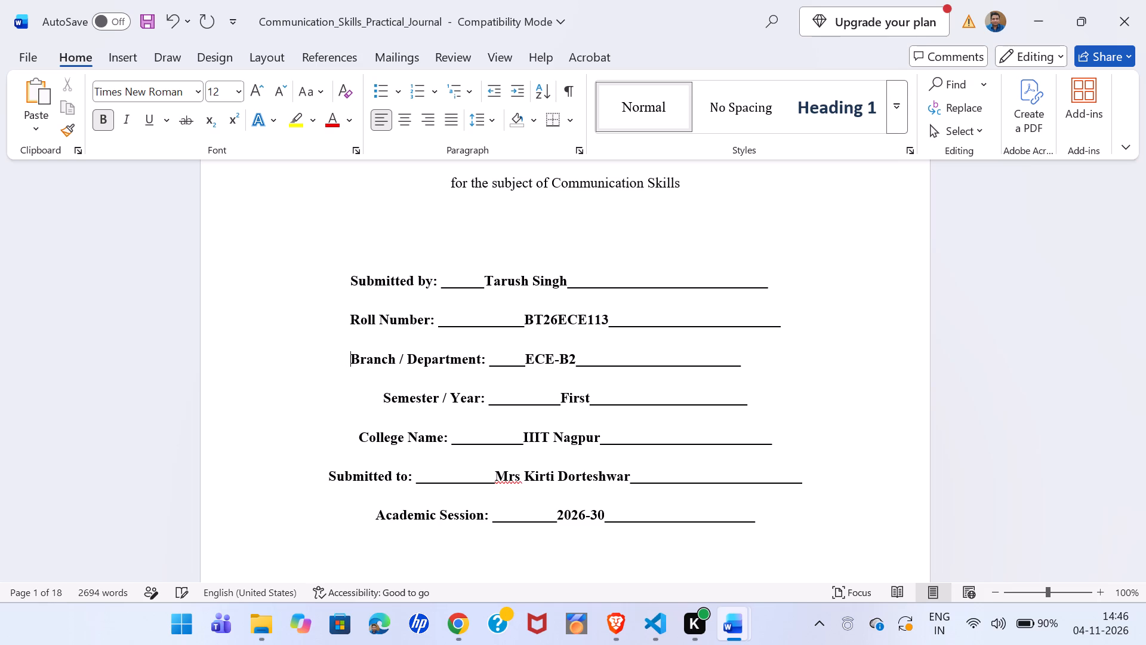
key("BackSpace")
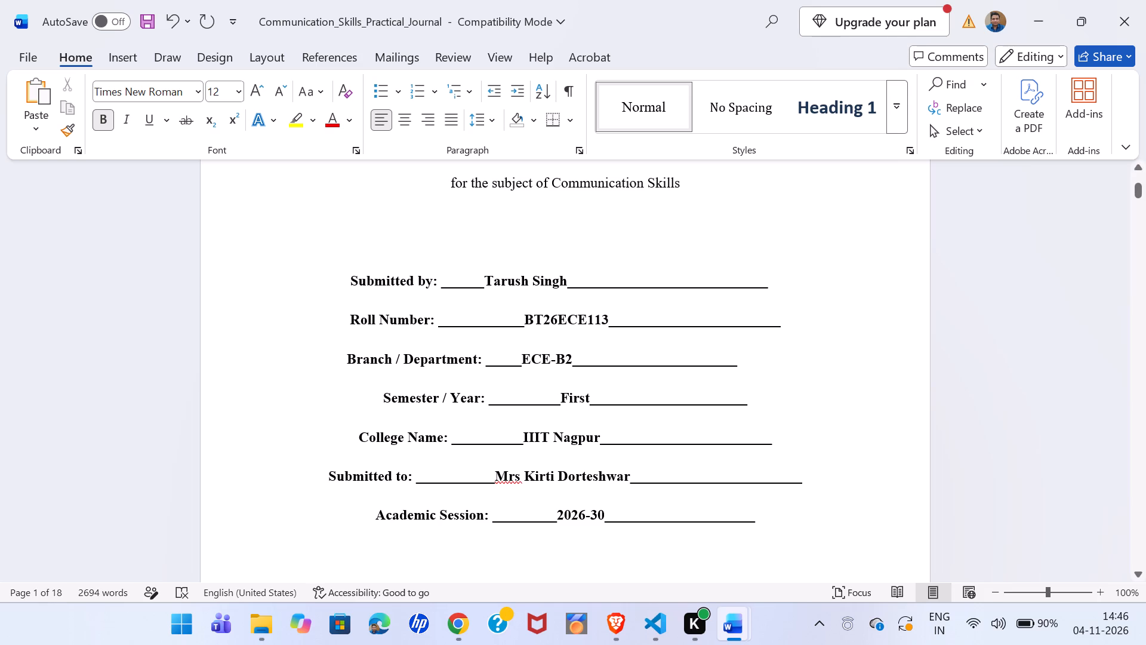
Remove the centring from the Semester / Year line and indent it with leading spaces to start level with the Branch / Department line.
left_click(377, 398)
key("BackSpace")
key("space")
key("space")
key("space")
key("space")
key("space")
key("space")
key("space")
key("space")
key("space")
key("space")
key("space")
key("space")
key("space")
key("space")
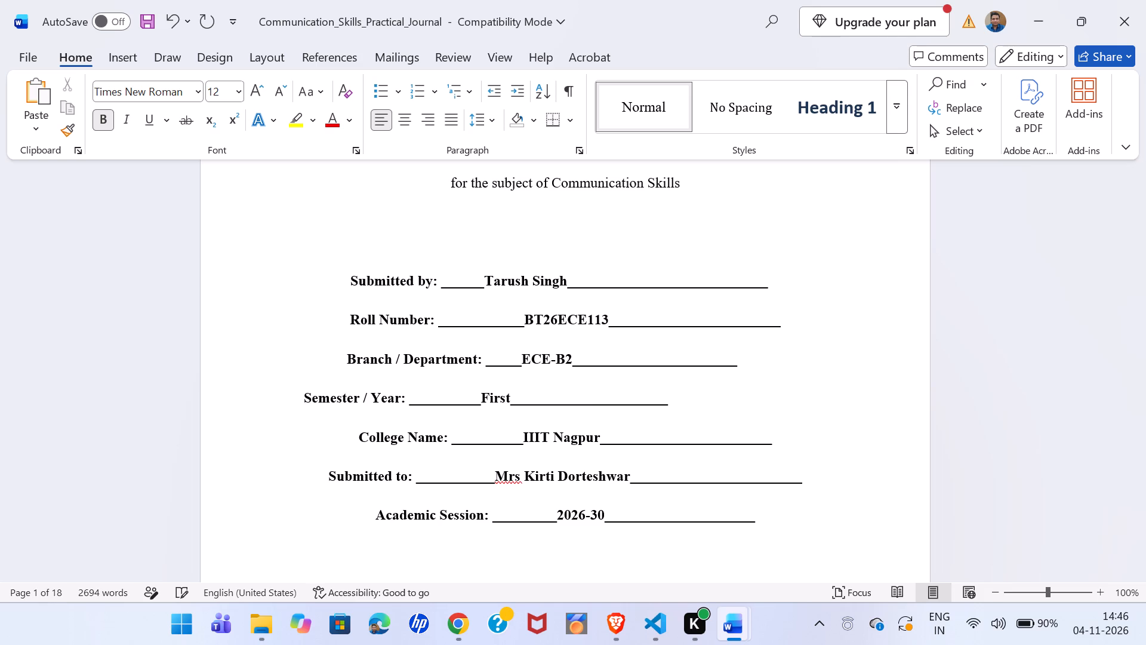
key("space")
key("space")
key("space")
key("BackSpace")
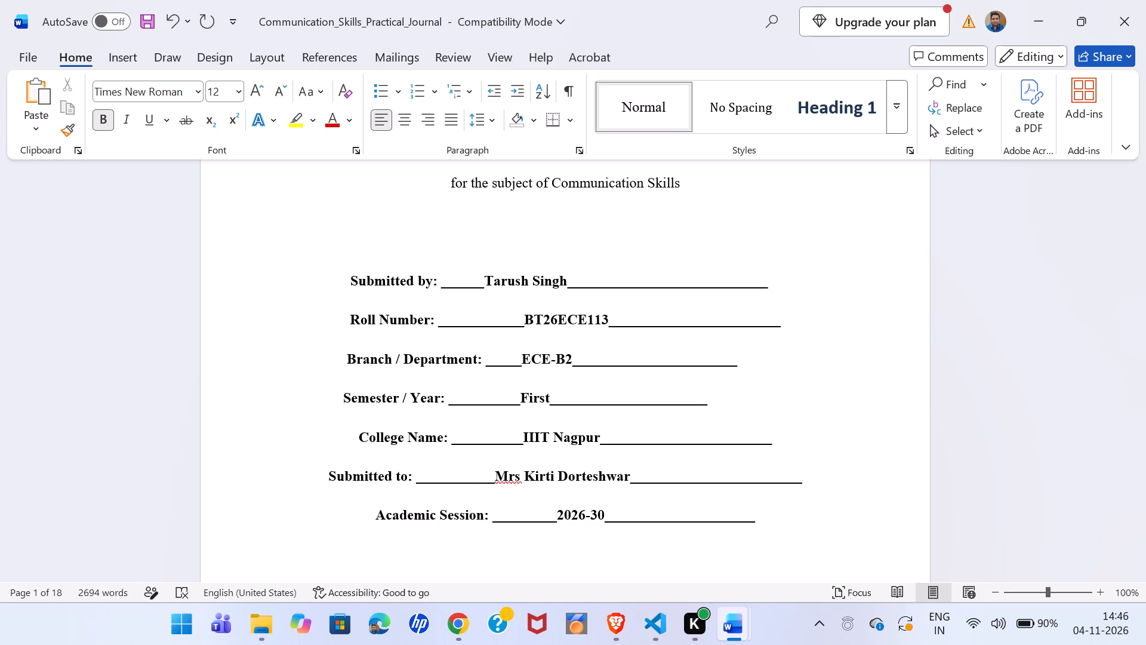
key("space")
Remove the centring from the College Name line and indent it with leading spaces to start level with the Semester / Year line.
left_click(349, 434)
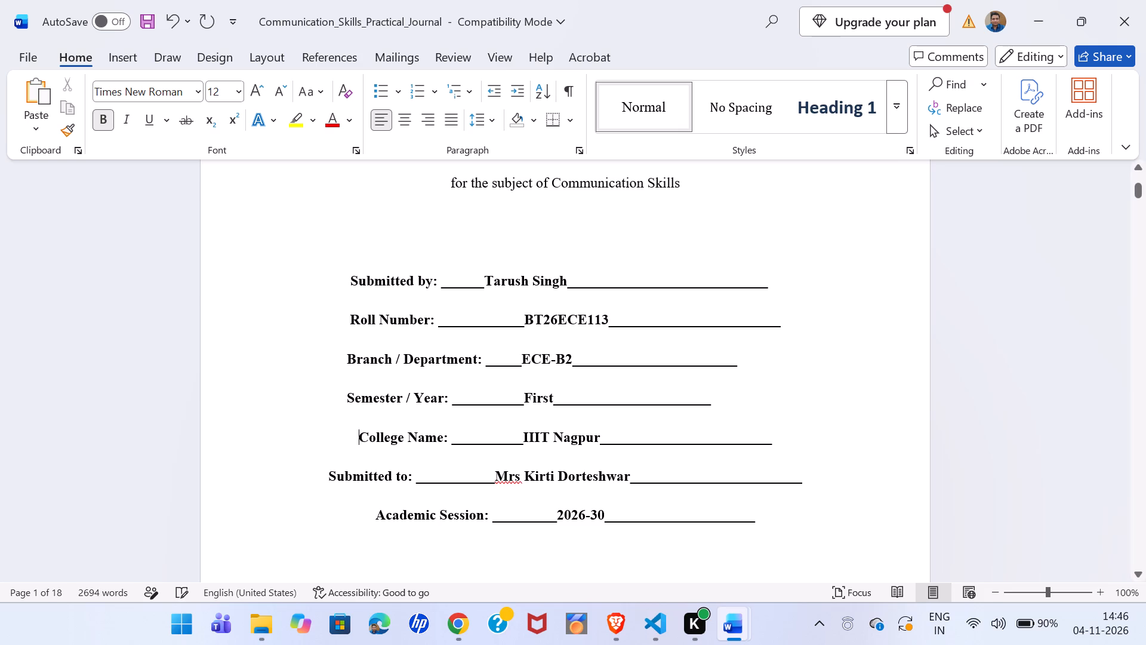
key("BackSpace")
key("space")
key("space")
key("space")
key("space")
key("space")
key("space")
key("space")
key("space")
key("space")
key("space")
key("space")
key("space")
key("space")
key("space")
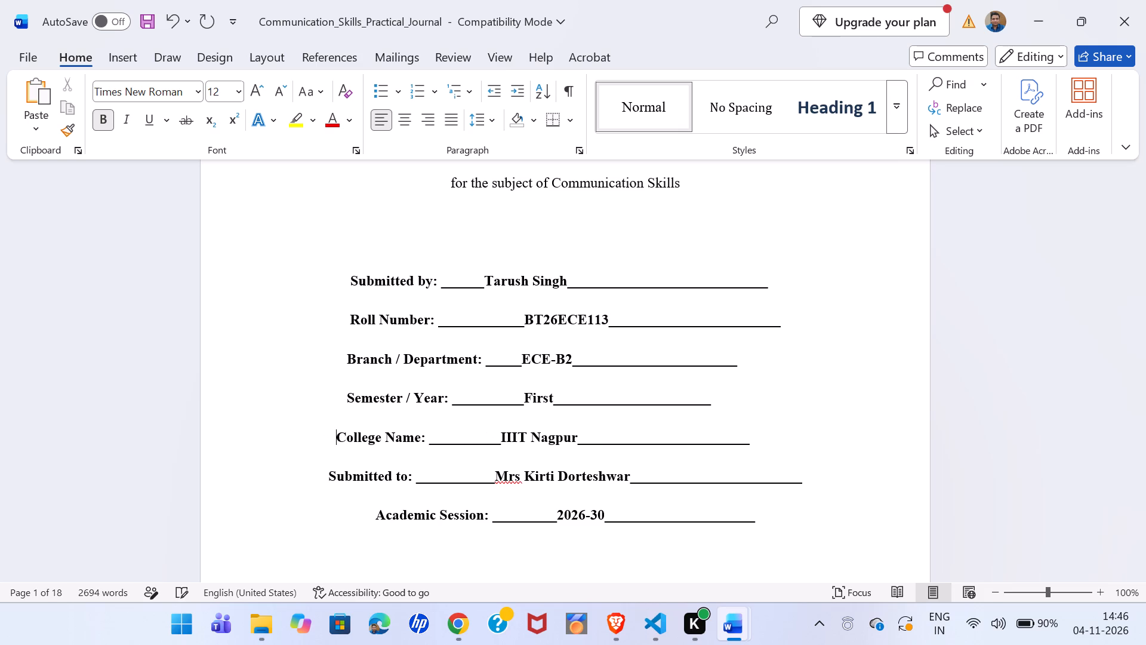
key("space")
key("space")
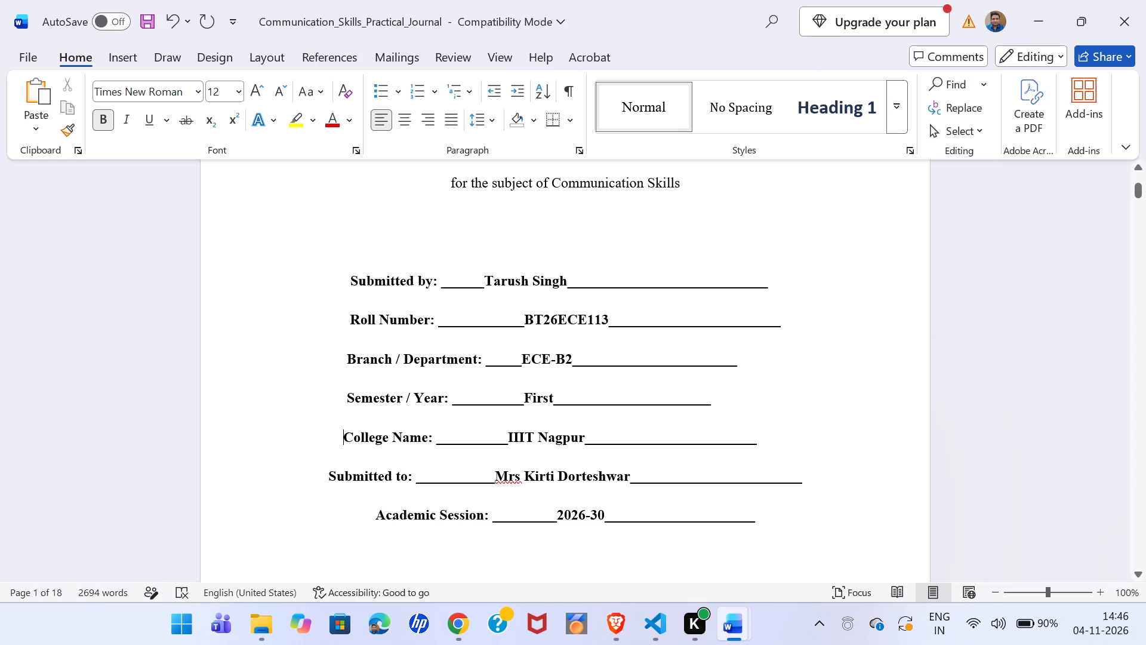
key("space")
Remove the centring from the Submitted to line and indent it with leading spaces to start roughly level with the College Name line.
left_click(309, 478)
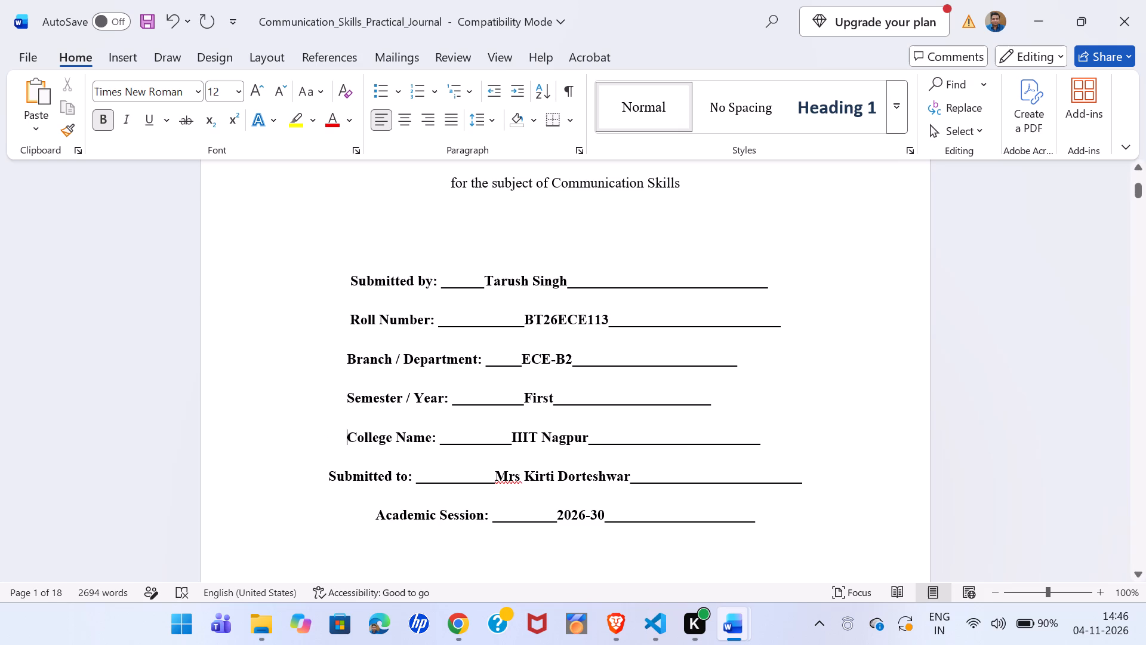
key("BackSpace")
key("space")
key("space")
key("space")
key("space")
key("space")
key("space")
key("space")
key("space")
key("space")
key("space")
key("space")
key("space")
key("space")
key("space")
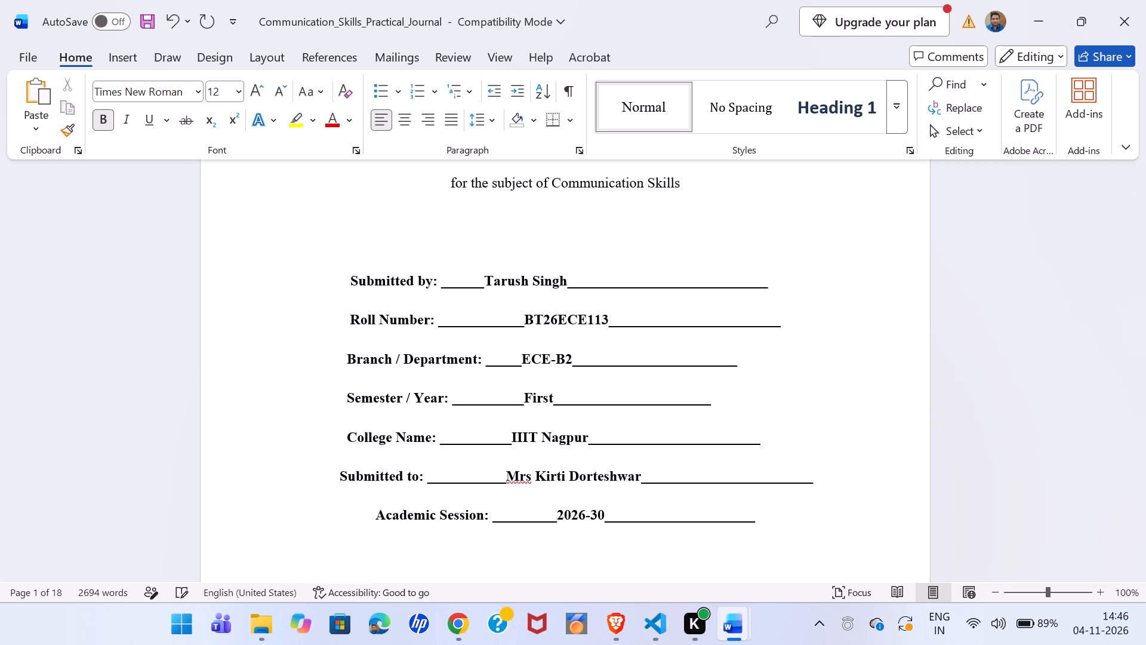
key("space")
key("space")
Remove the centring from the Academic Session line and indent it with leading spaces to start level with the Submitted to line.
left_click(344, 533)
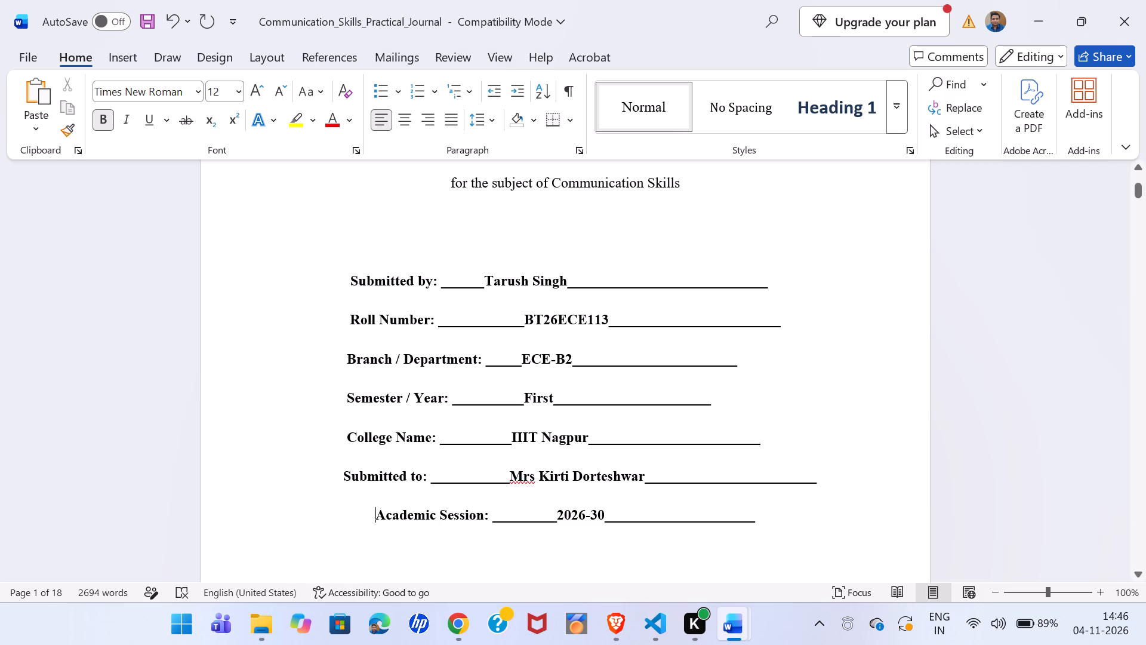
key("BackSpace")
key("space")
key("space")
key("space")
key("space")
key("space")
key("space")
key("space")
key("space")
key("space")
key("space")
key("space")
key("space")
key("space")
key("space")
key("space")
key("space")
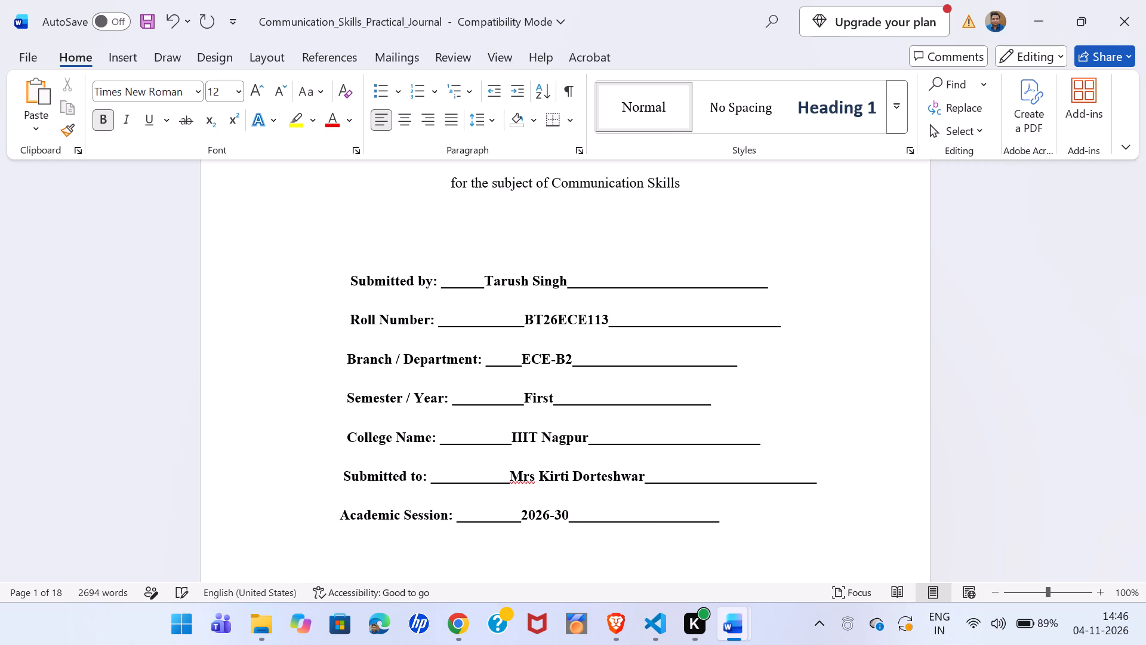
key("BackSpace")
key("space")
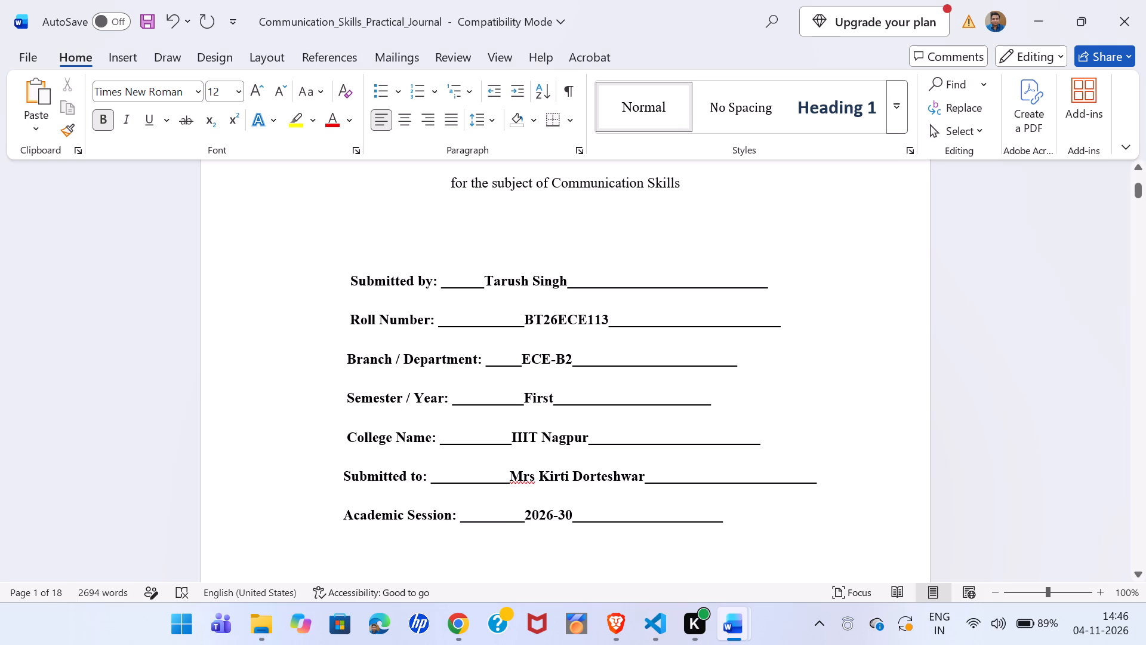
In the acknowledgement's first sentence, replace "my Communication Skills faculty" with the teacher's name, preceded by "Mrs" and followed by "Mam".
left_click_drag(1140, 185, 1141, 199)
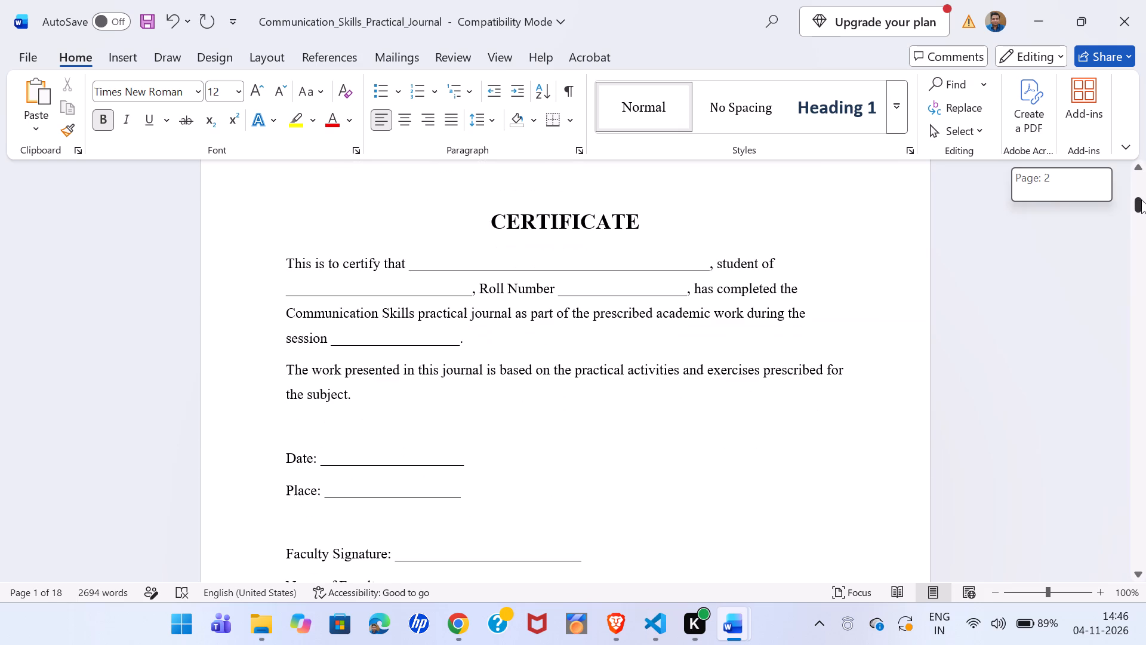
left_click_drag(1141, 199, 1141, 207)
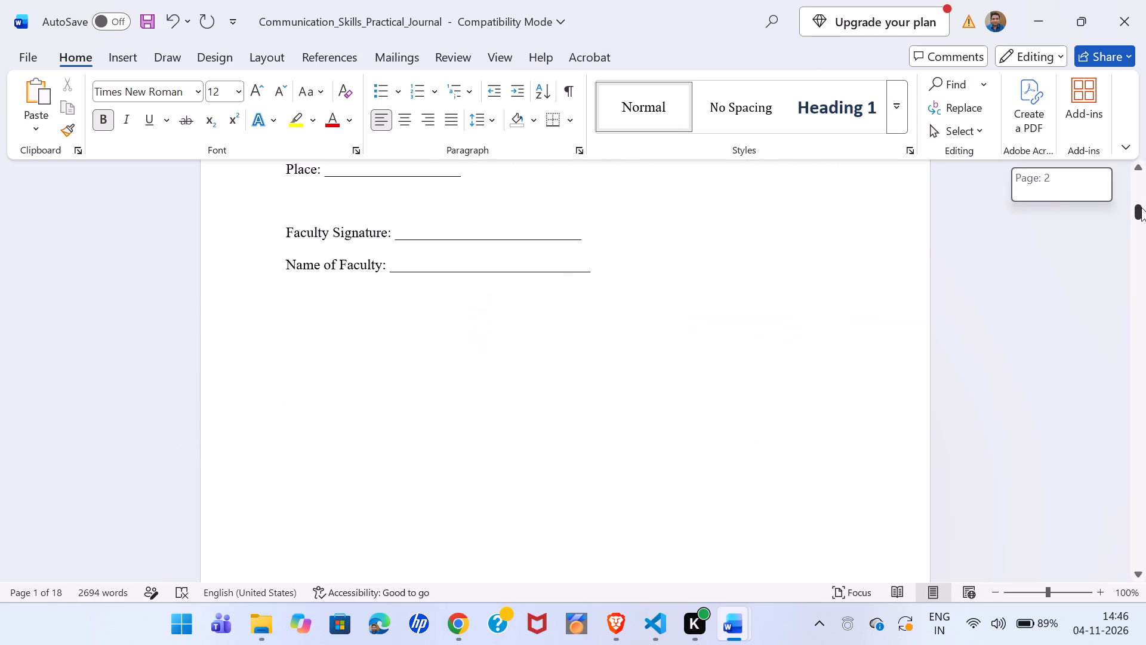
left_click_drag(1141, 207, 1141, 220)
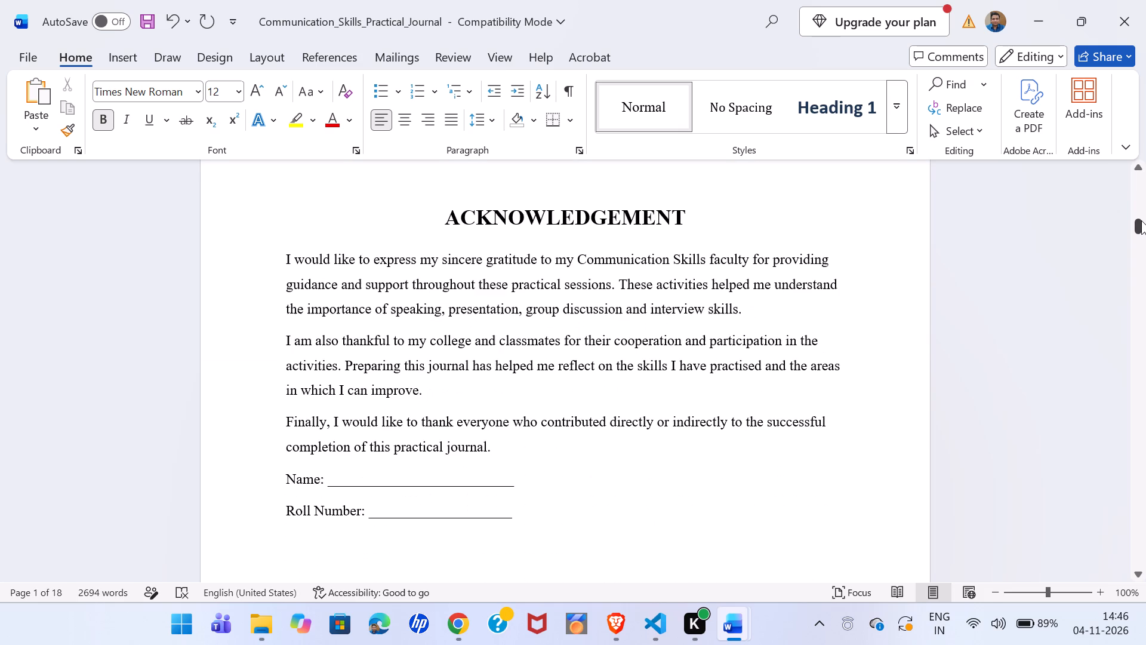
left_click(748, 261)
key("BackSpace")
key("BackSpace")
key("BackSpace")
key("BackSpace")
key("BackSpace")
key("BackSpace")
key("BackSpace")
key("BackSpace")
key("BackSpace")
key("BackSpace")
key("BackSpace")
key("BackSpace")
key("BackSpace")
key("BackSpace")
key("BackSpace")
key("BackSpace")
key("BackSpace")
key("BackSpace")
key("BackSpace")
key("BackSpace")
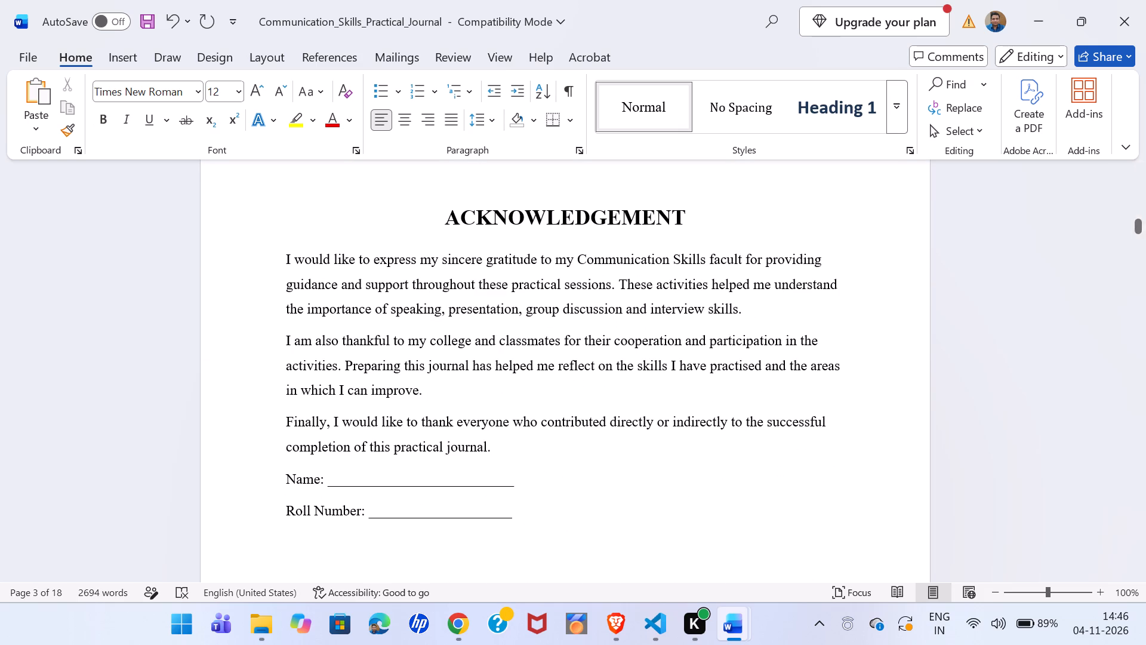
key("BackSpace")
key("BackSpace")
key("BackSpace")
key("BackSpace")
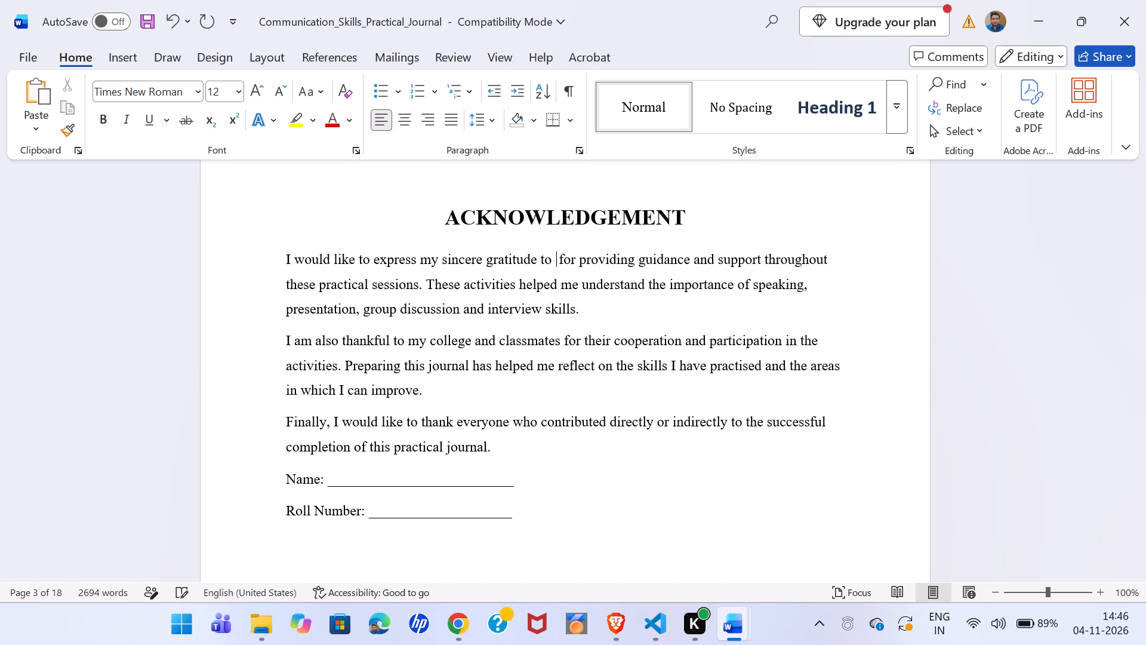
key("BackSpace")
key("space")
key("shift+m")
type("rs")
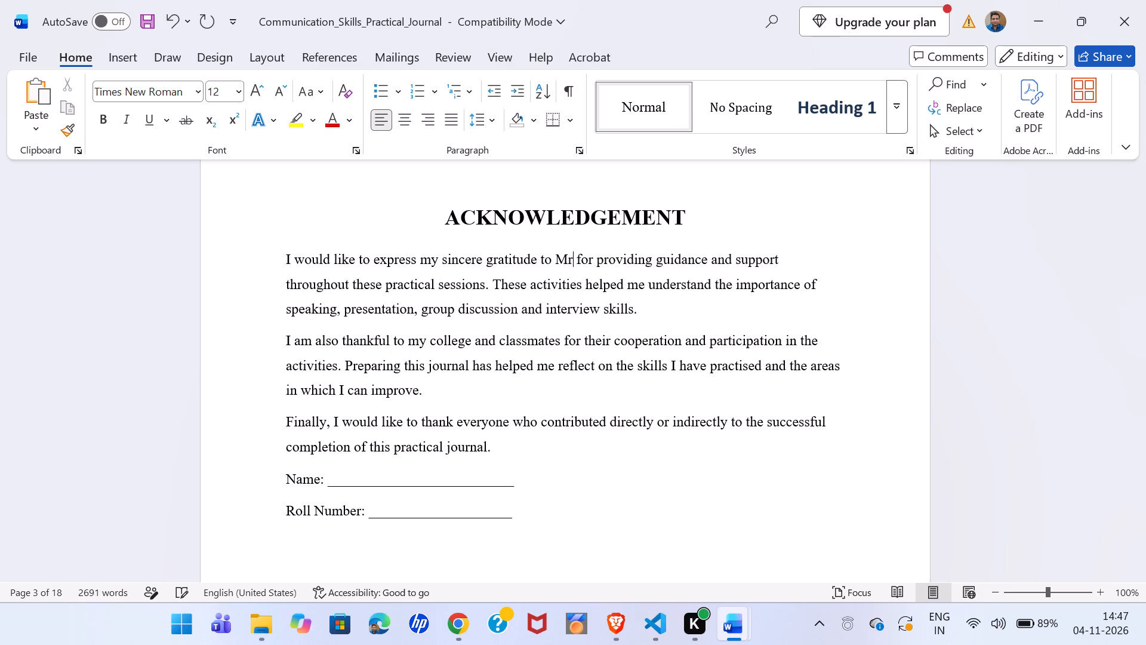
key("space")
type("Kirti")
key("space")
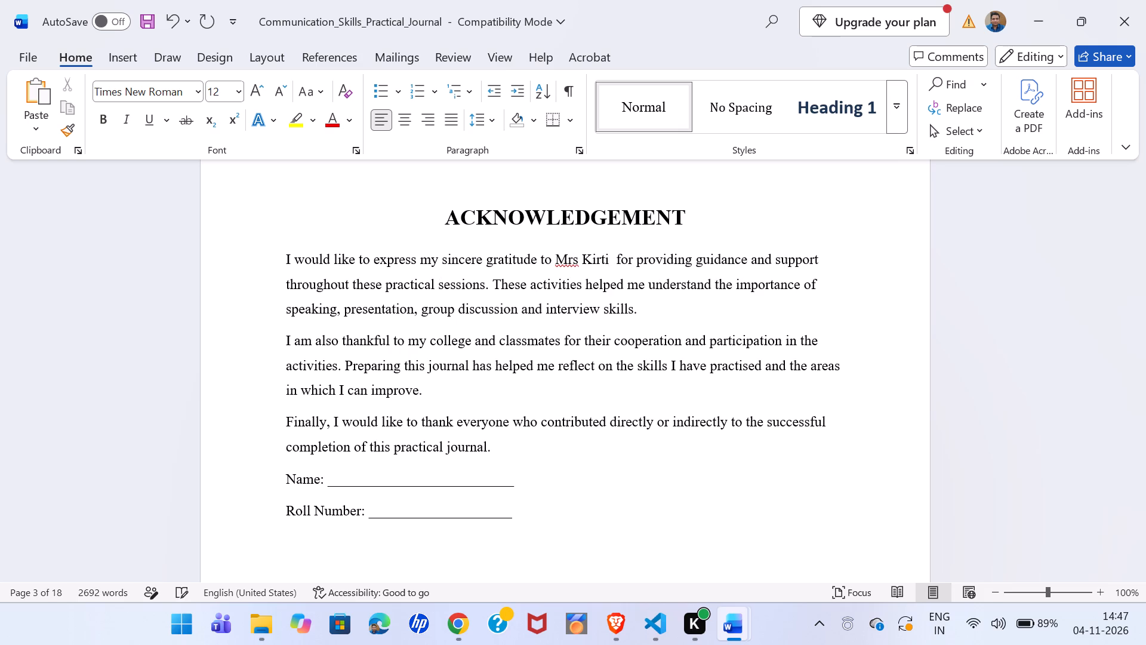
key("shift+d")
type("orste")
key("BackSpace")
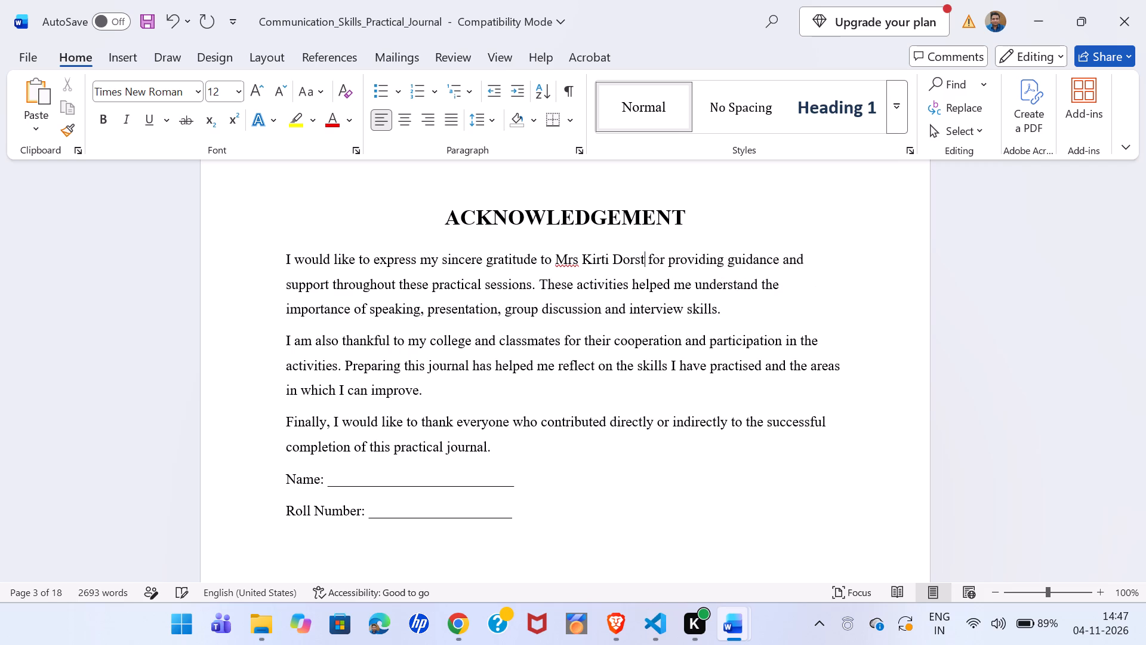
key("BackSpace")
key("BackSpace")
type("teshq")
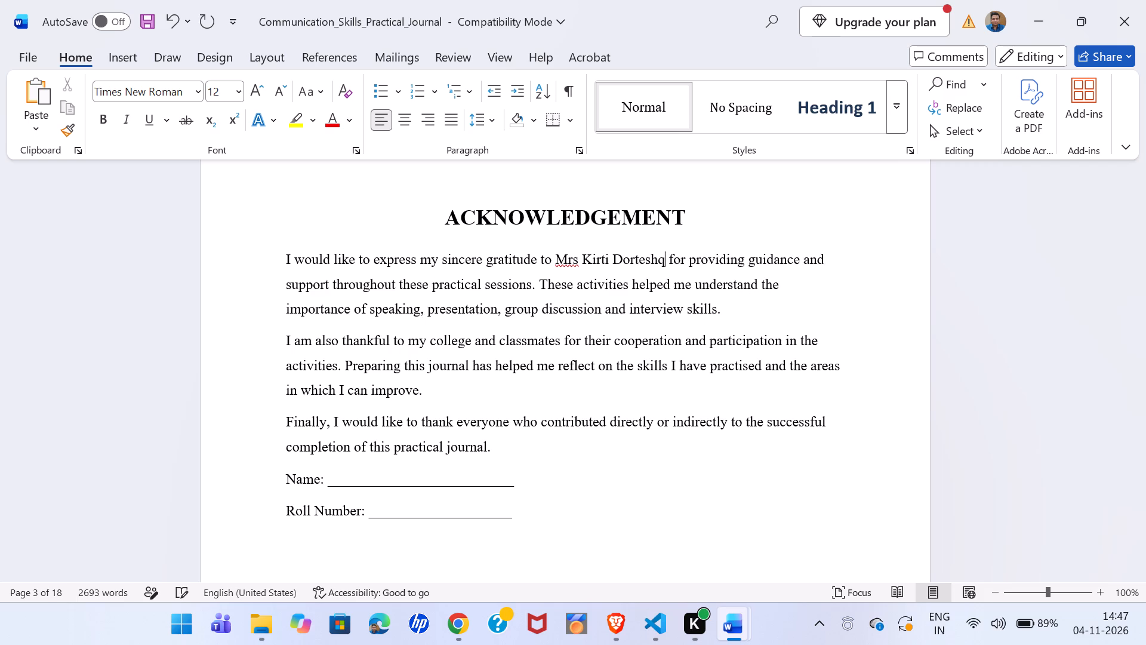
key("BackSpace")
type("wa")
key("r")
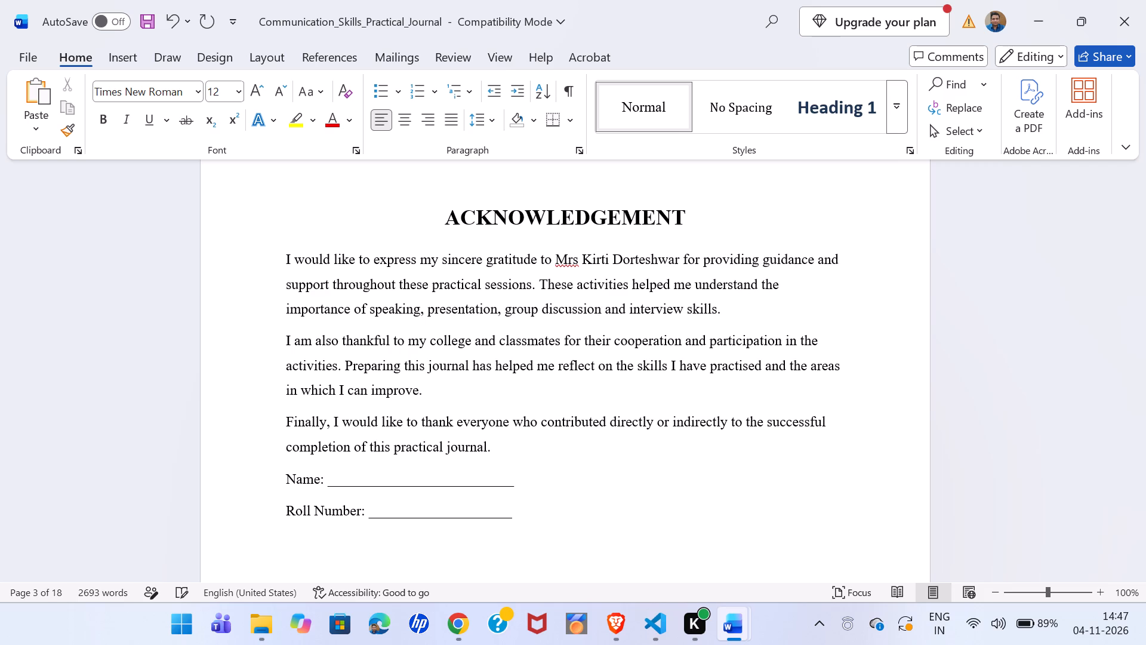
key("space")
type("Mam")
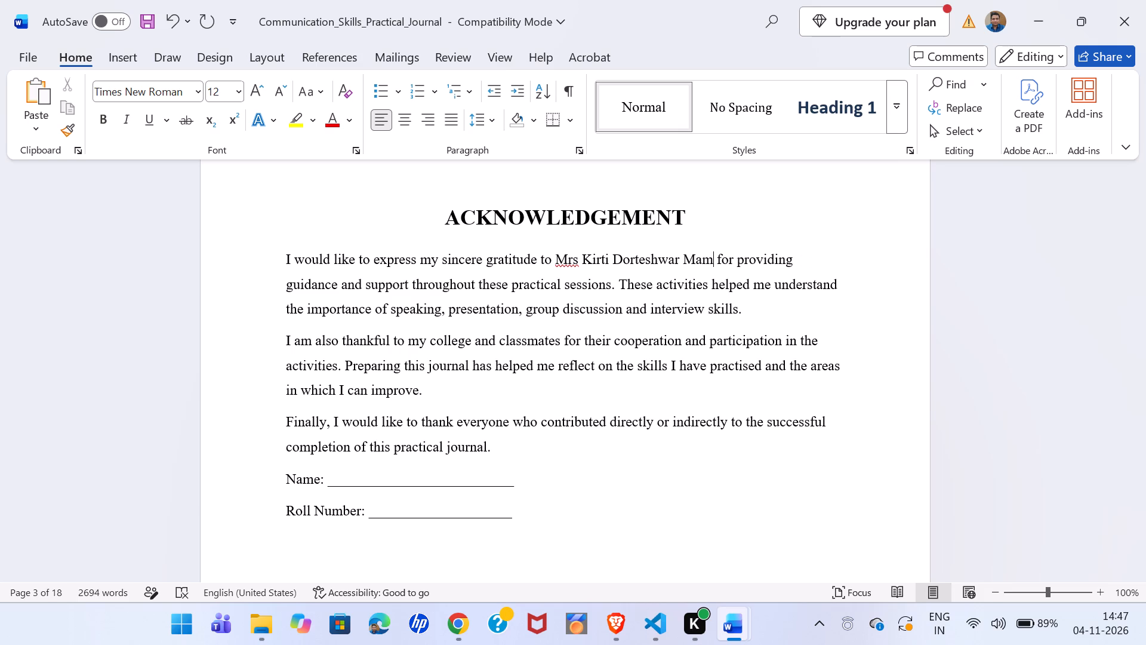
Review the Index table and the whole Practical No. 1 Speaking Skills section for placeholders that need completing.
scroll(643, 397, "down", 2)
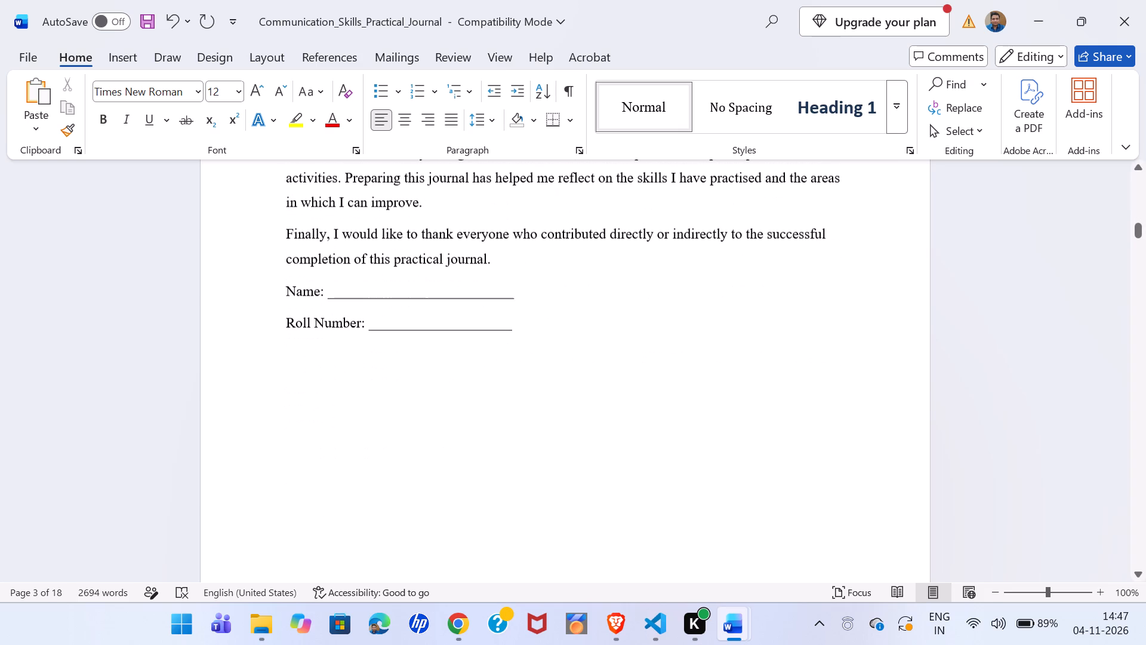
scroll(462, 329, "down", 4)
scroll(462, 329, "up", 1)
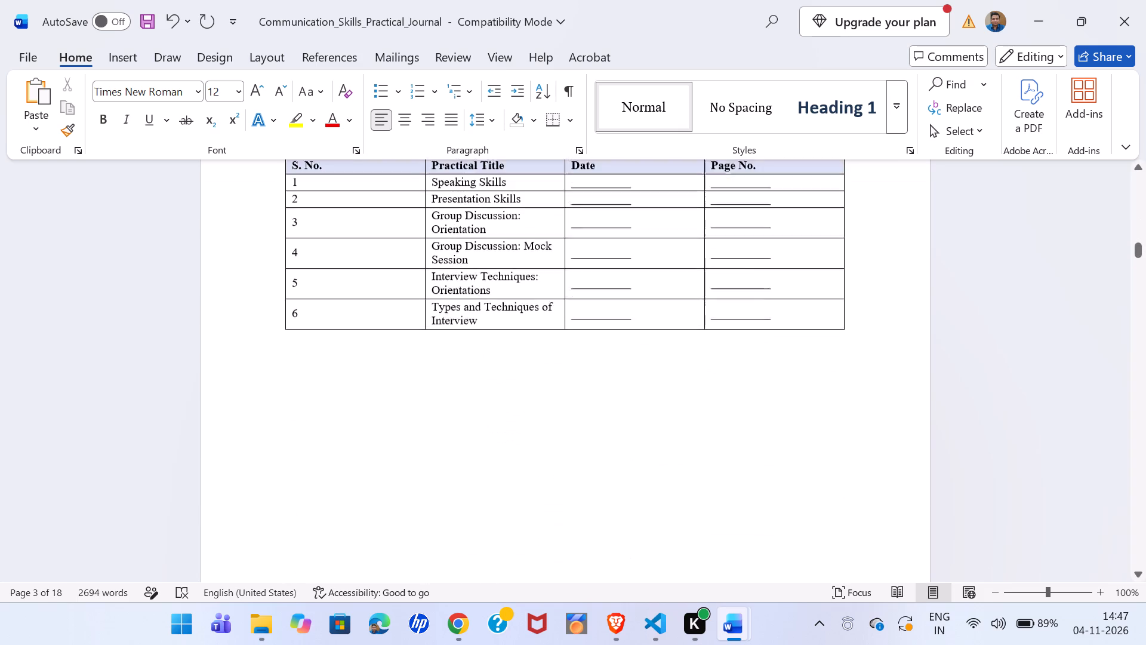
scroll(462, 329, "up", 2)
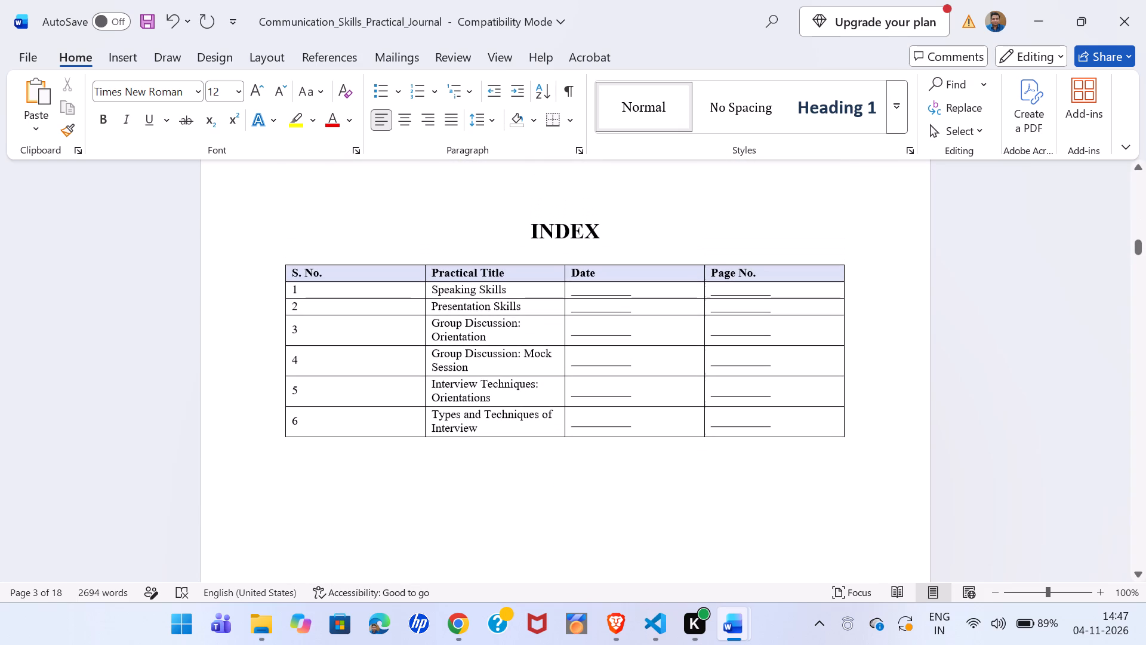
scroll(462, 329, "down", 6)
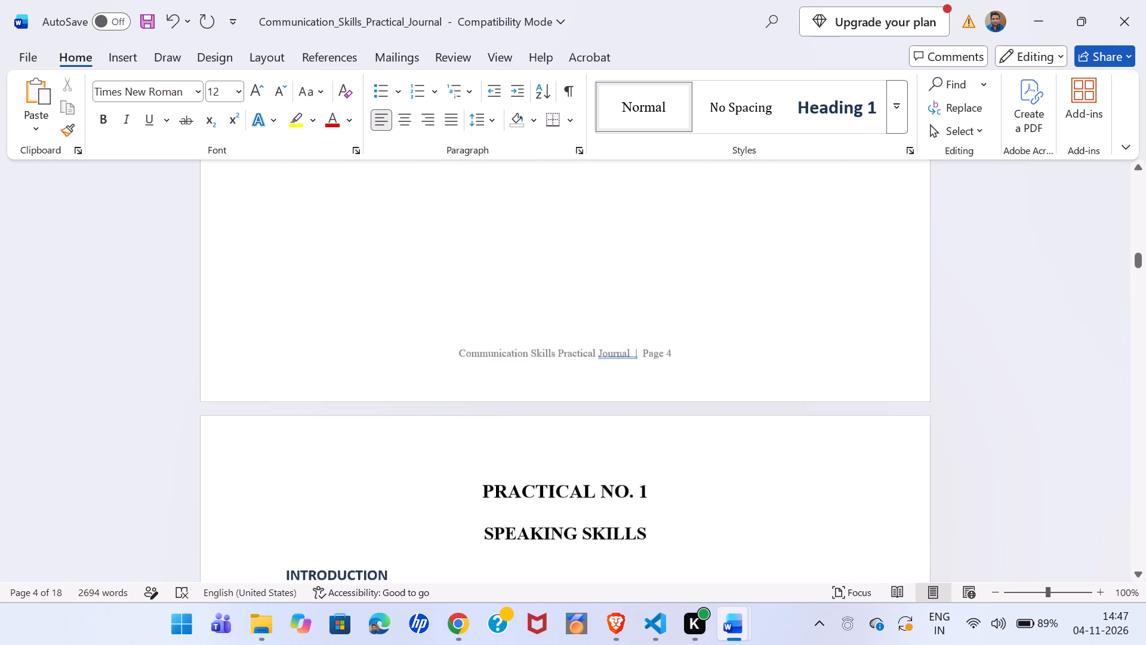
scroll(462, 329, "down", 1)
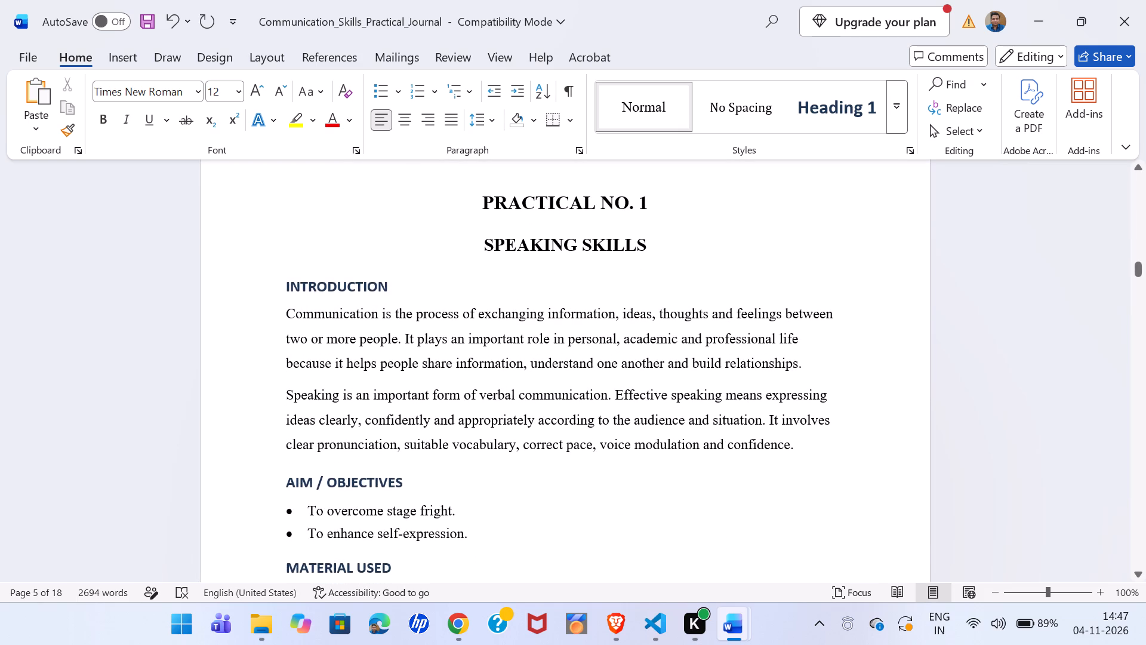
scroll(462, 329, "down", 2)
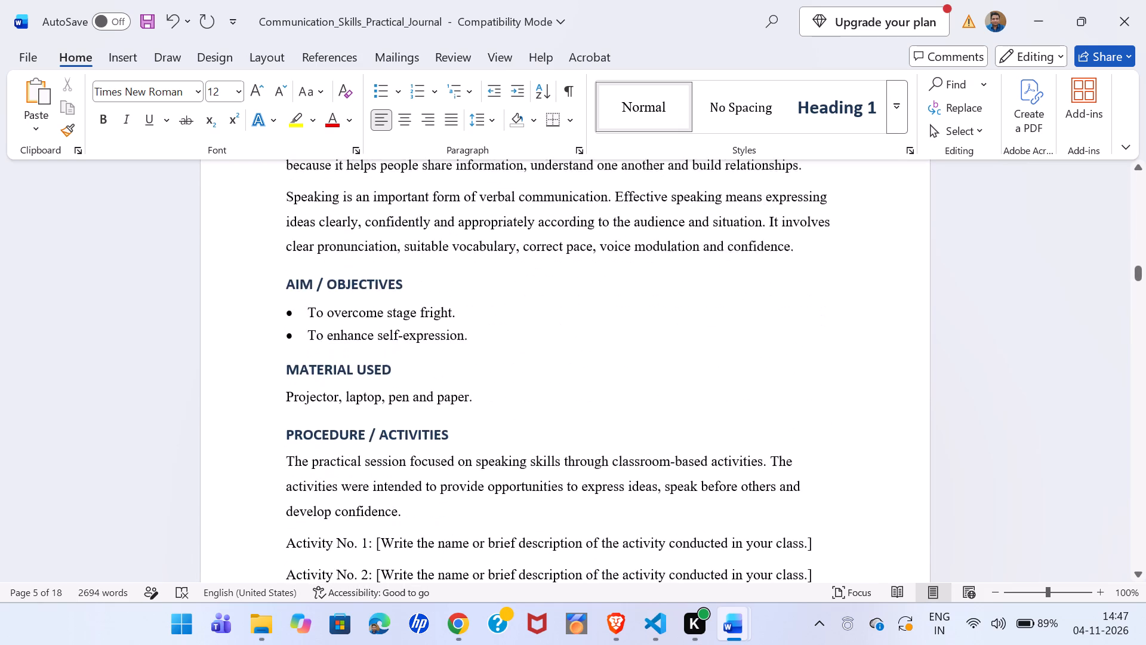
scroll(462, 329, "down", 1)
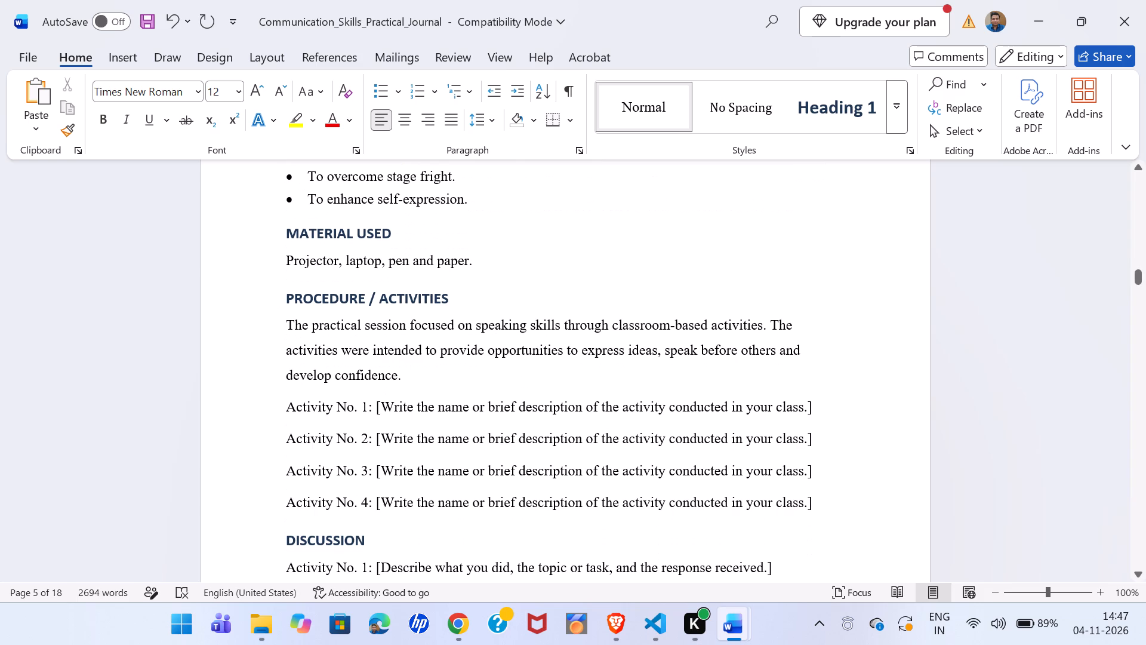
scroll(462, 329, "down", 5)
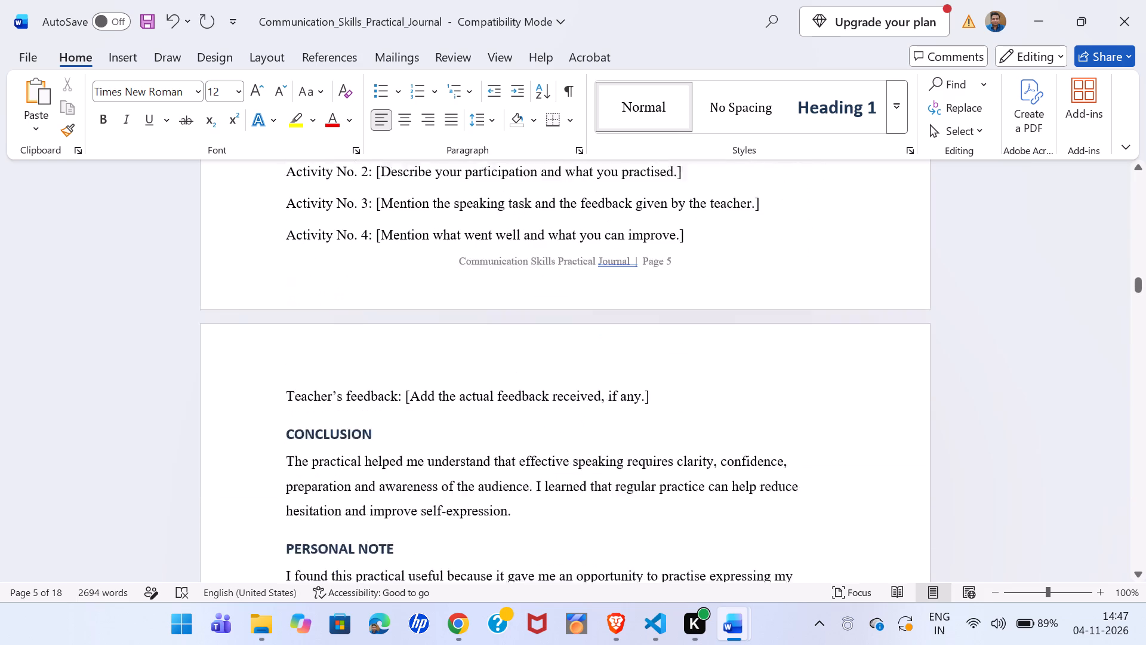
scroll(462, 329, "down", 3)
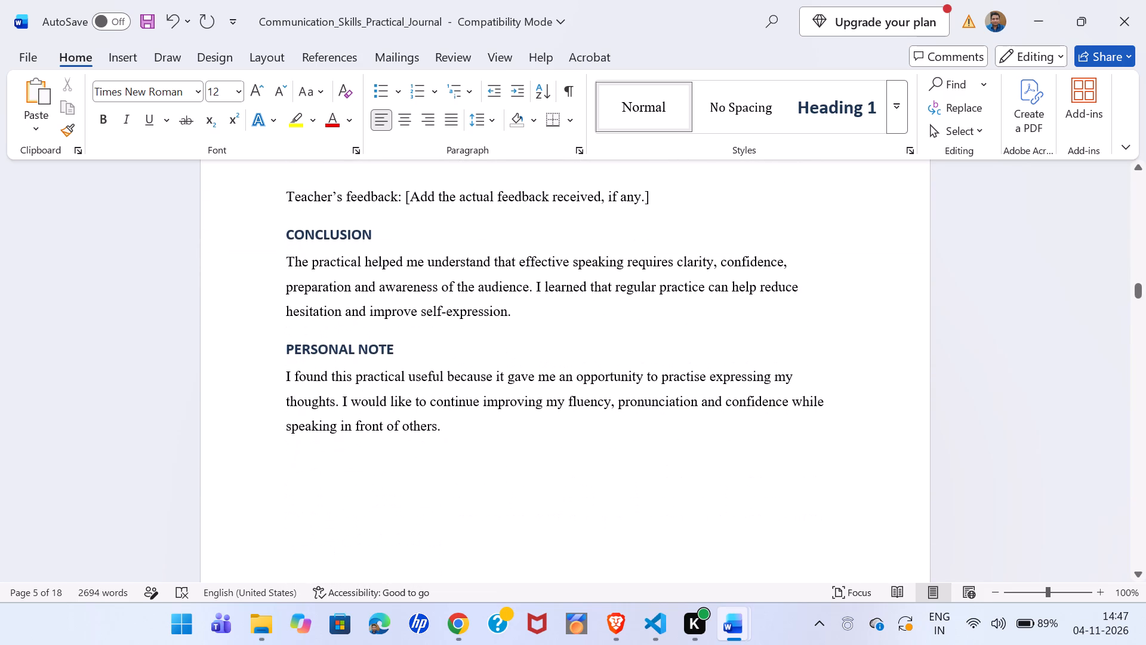
scroll(462, 329, "down", 1)
scroll(462, 329, "up", 1)
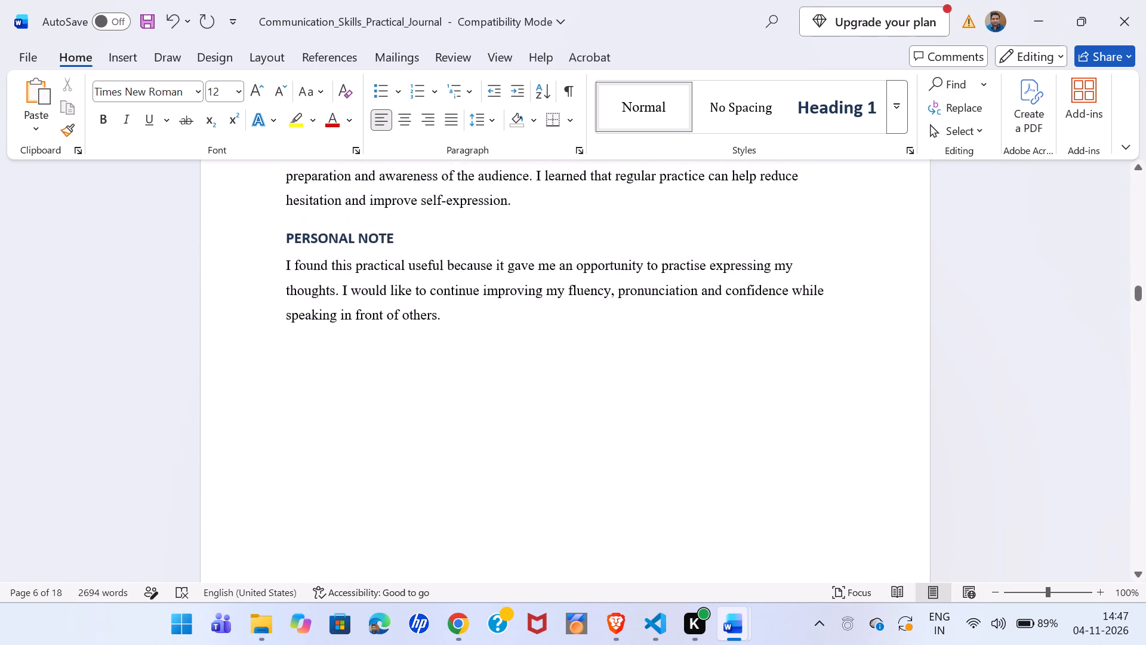
scroll(462, 329, "up", 4)
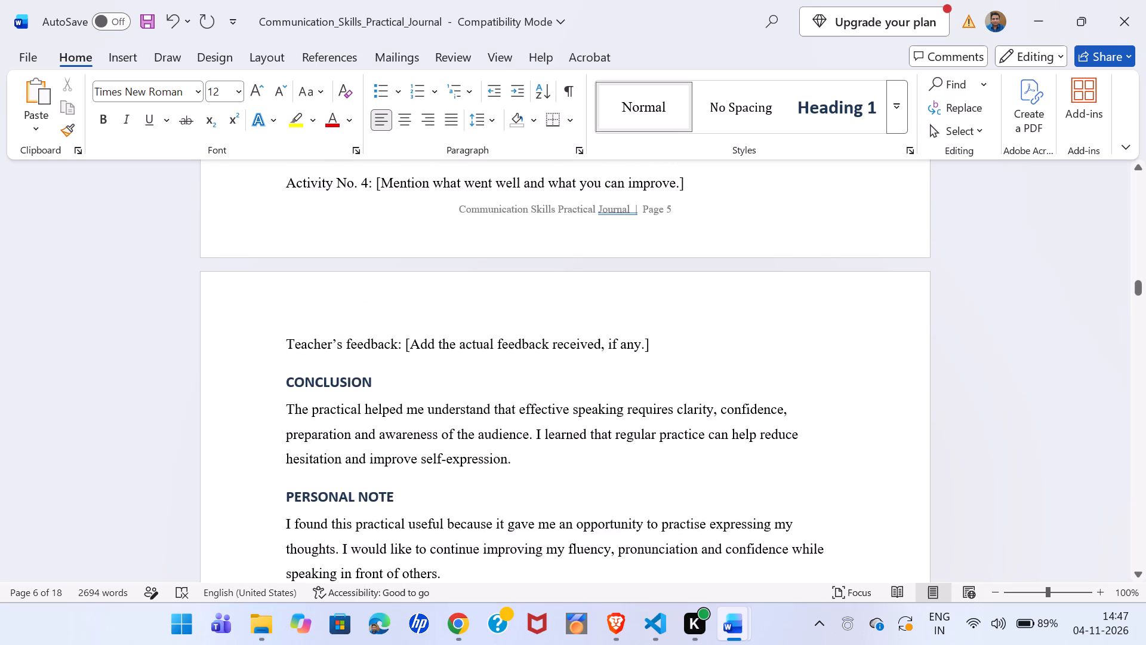
scroll(462, 329, "up", 2)
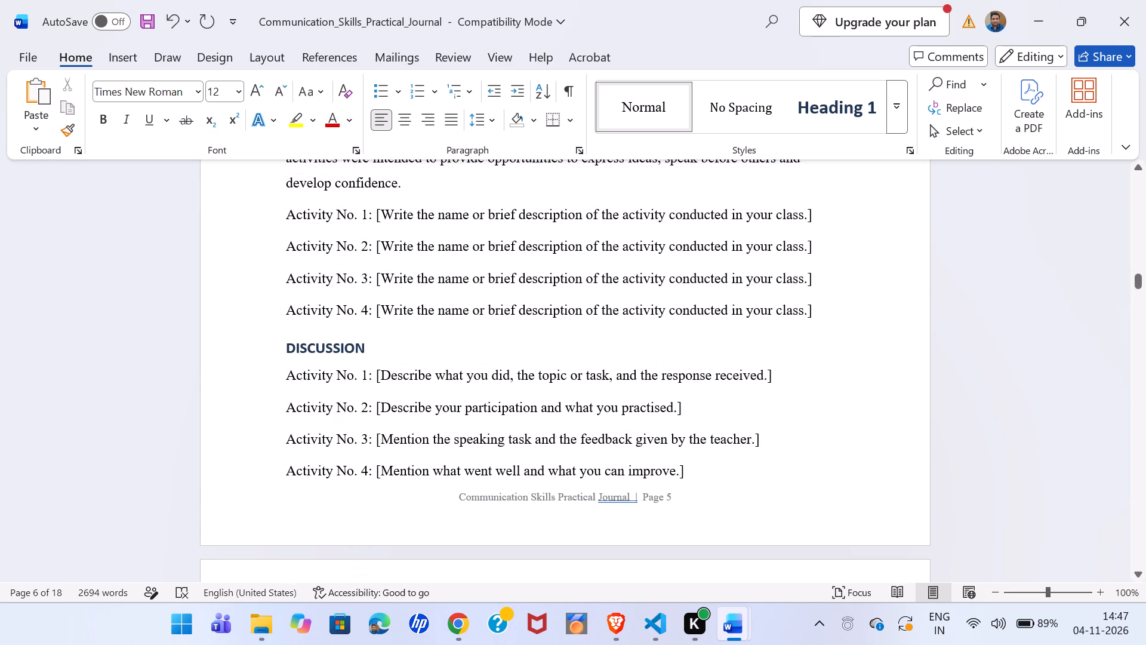
left_click(683, 496)
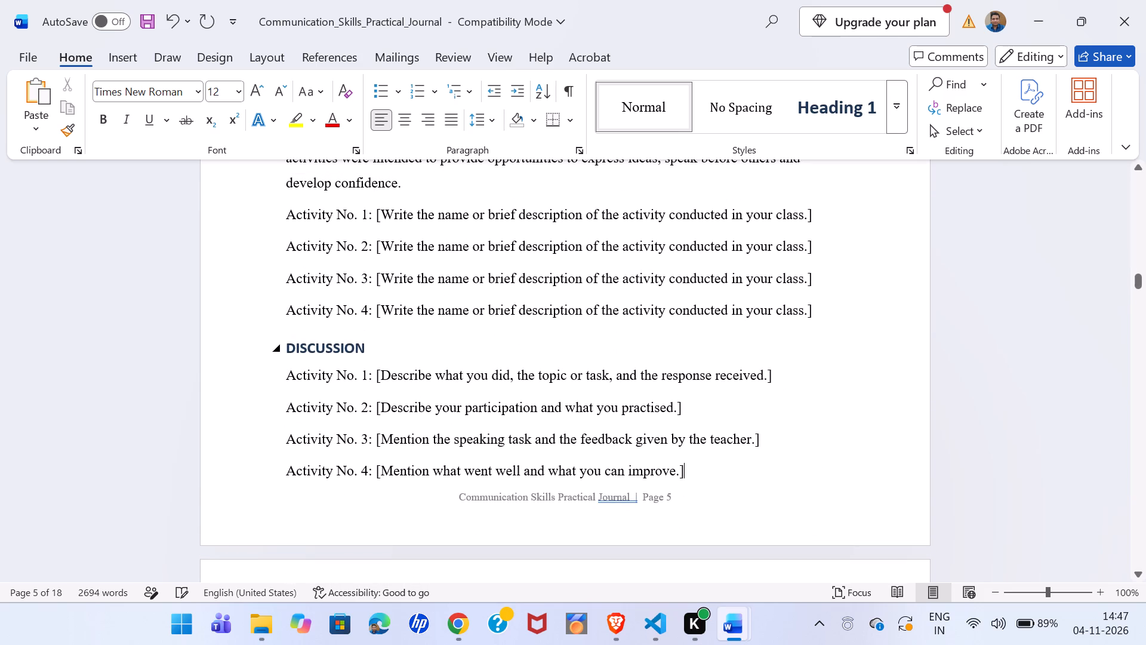
left_click(520, 358)
scroll(520, 358, "up", 1)
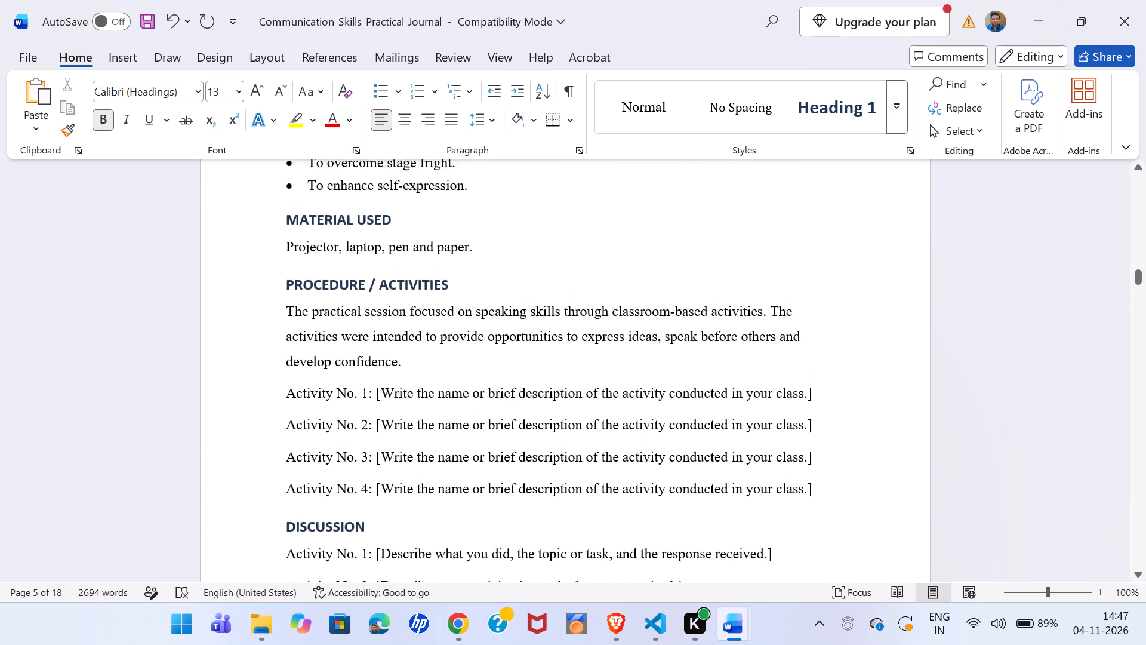
scroll(520, 358, "up", 5)
scroll(520, 358, "down", 1)
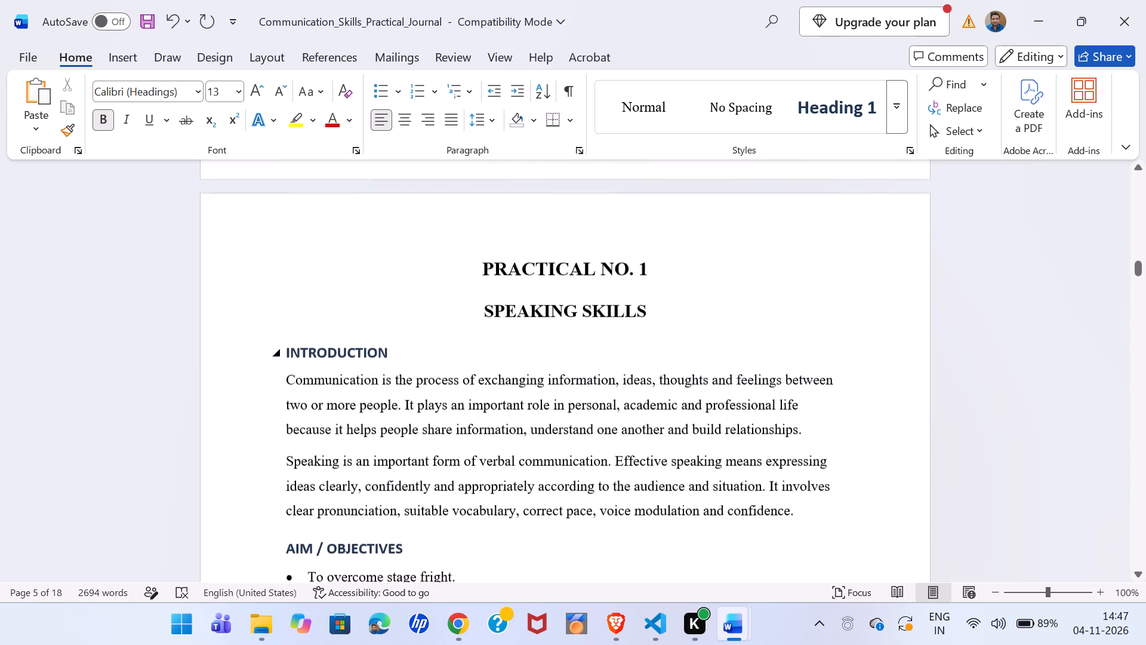
scroll(520, 358, "down", 1)
scroll(520, 358, "up", 4)
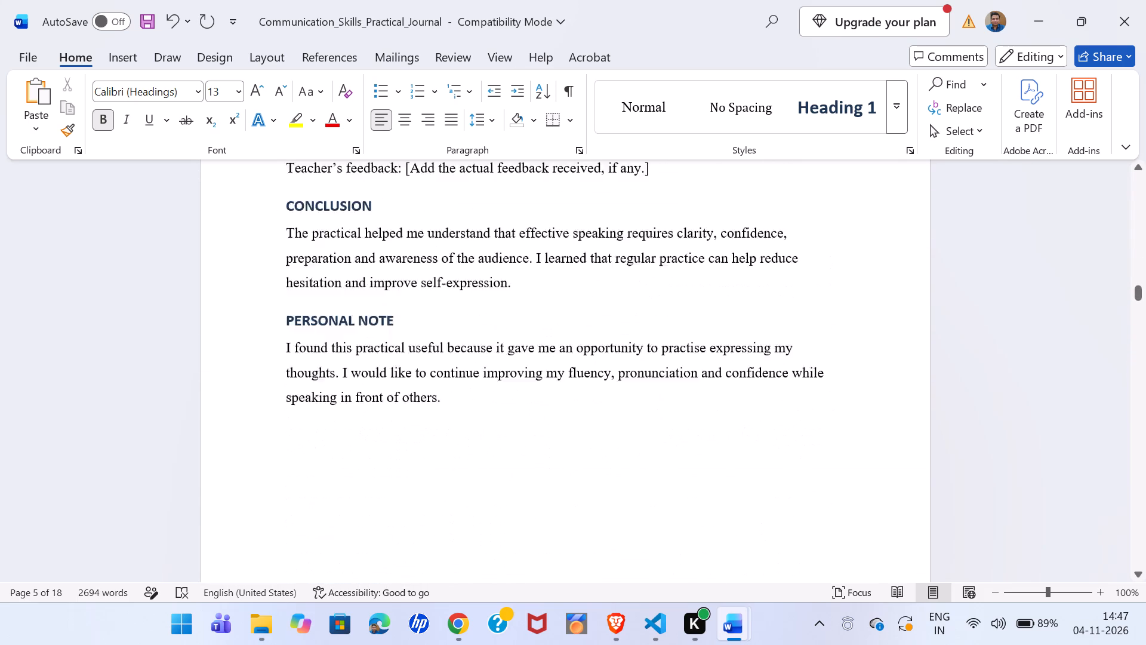
scroll(520, 358, "up", 2)
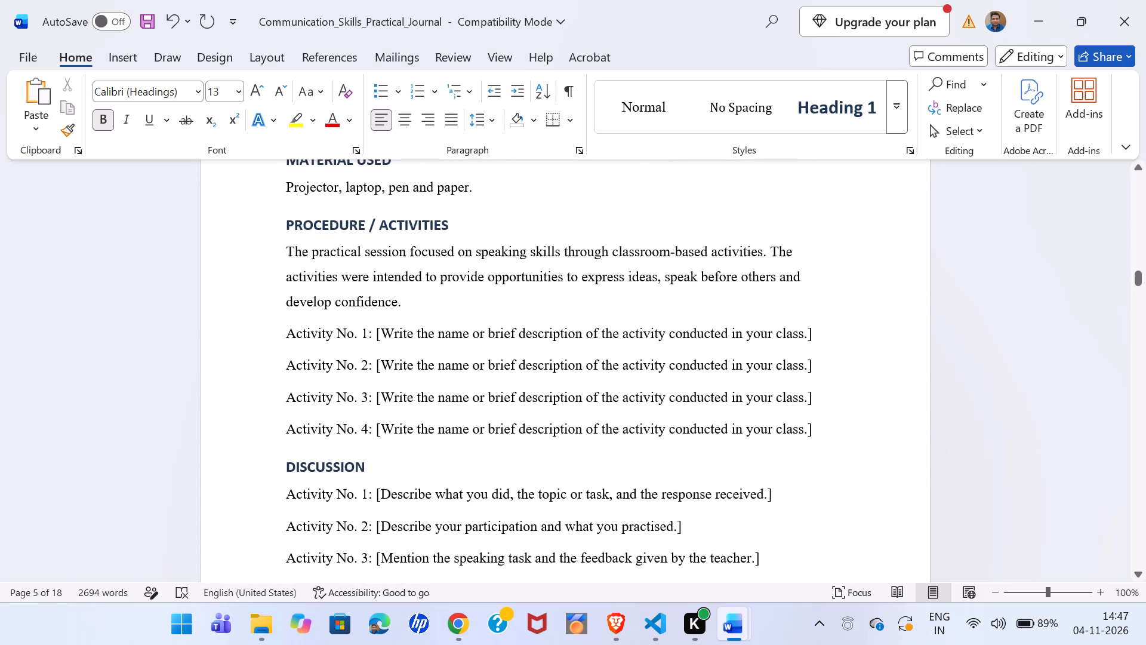
scroll(520, 358, "up", 1)
Delete the Activity No. 2, 3 and 4 placeholder lines under Procedure / Activities in Practical No. 1.
left_click_drag(824, 425, 257, 358)
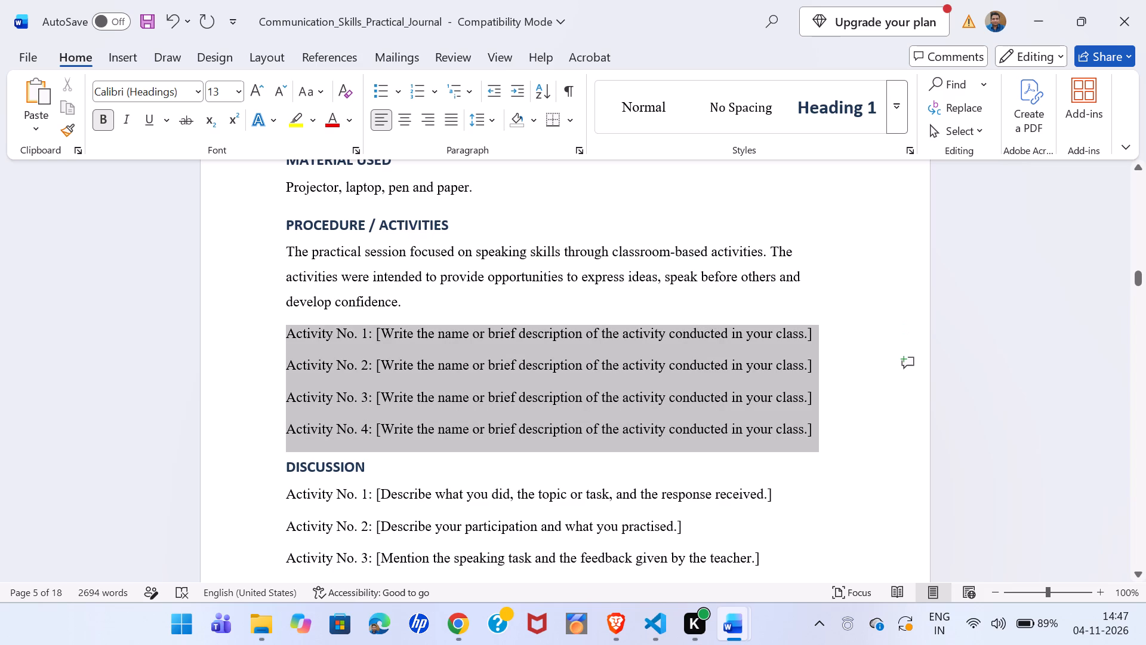
left_click_drag(257, 358, 258, 363)
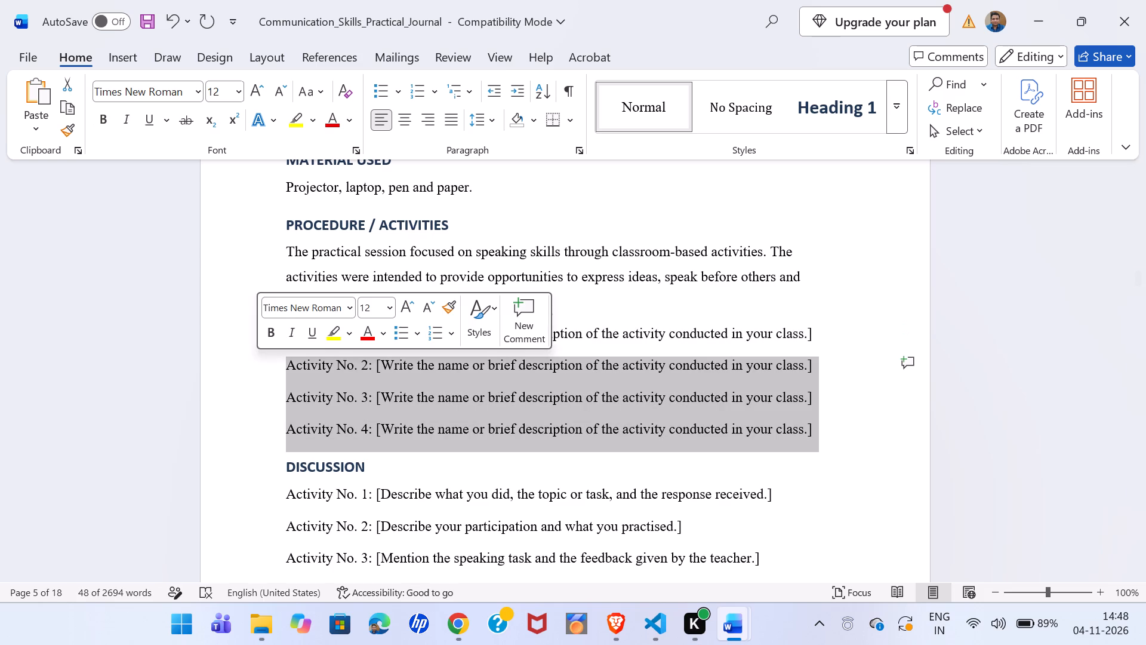
key("BackSpace")
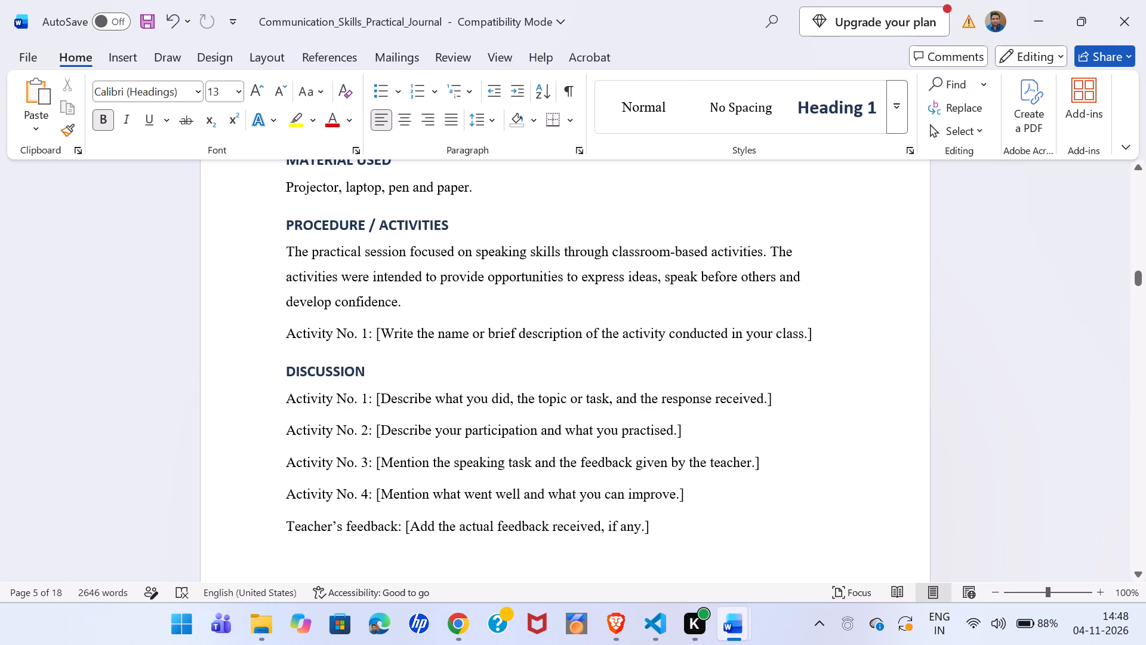
Replace the Activity No. 1 placeholder under Procedure / Activities in Practical No. 1 with: Speech on the topic “Overcoming Fears and Succeding.
left_click_drag(848, 336, 381, 334)
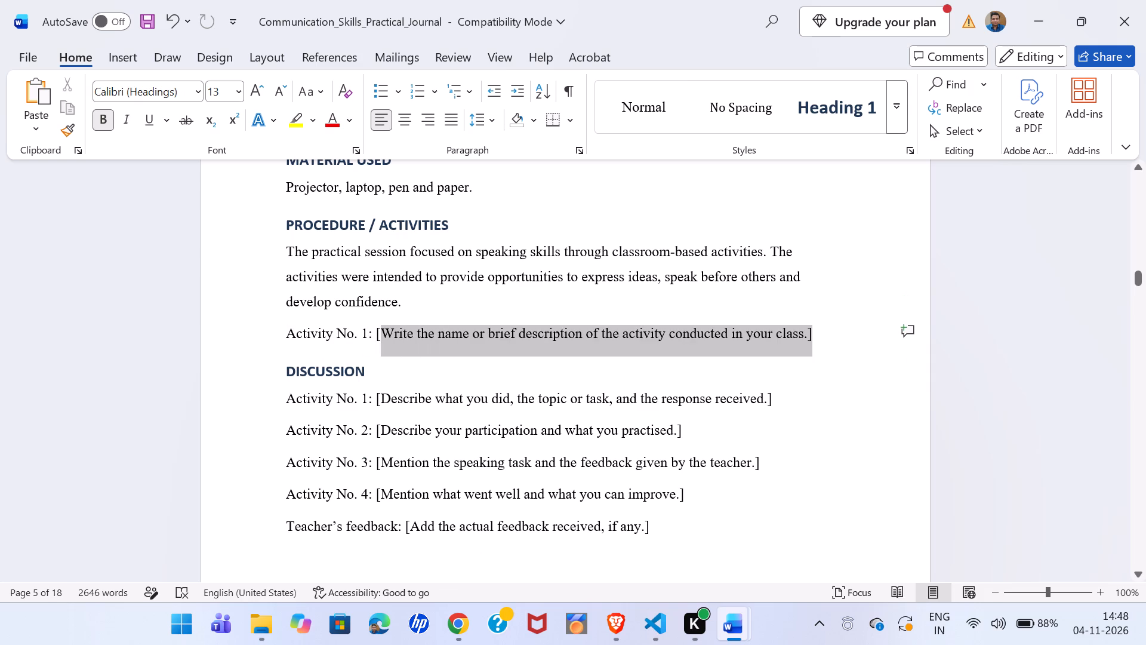
left_click_drag(381, 334, 377, 331)
key("BackSpace")
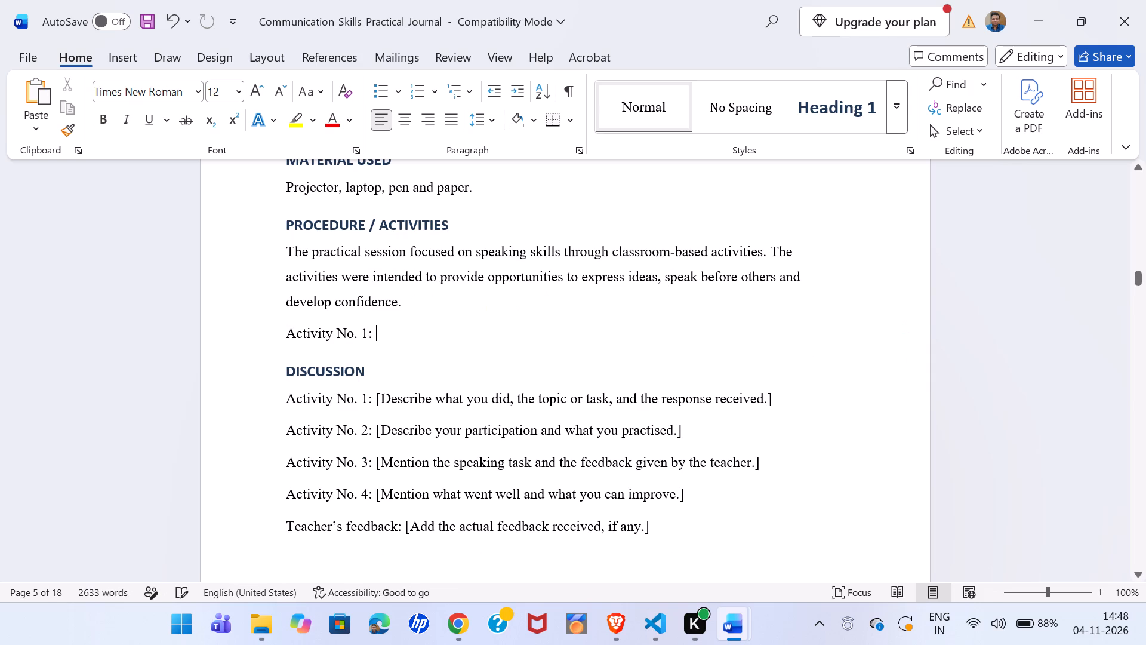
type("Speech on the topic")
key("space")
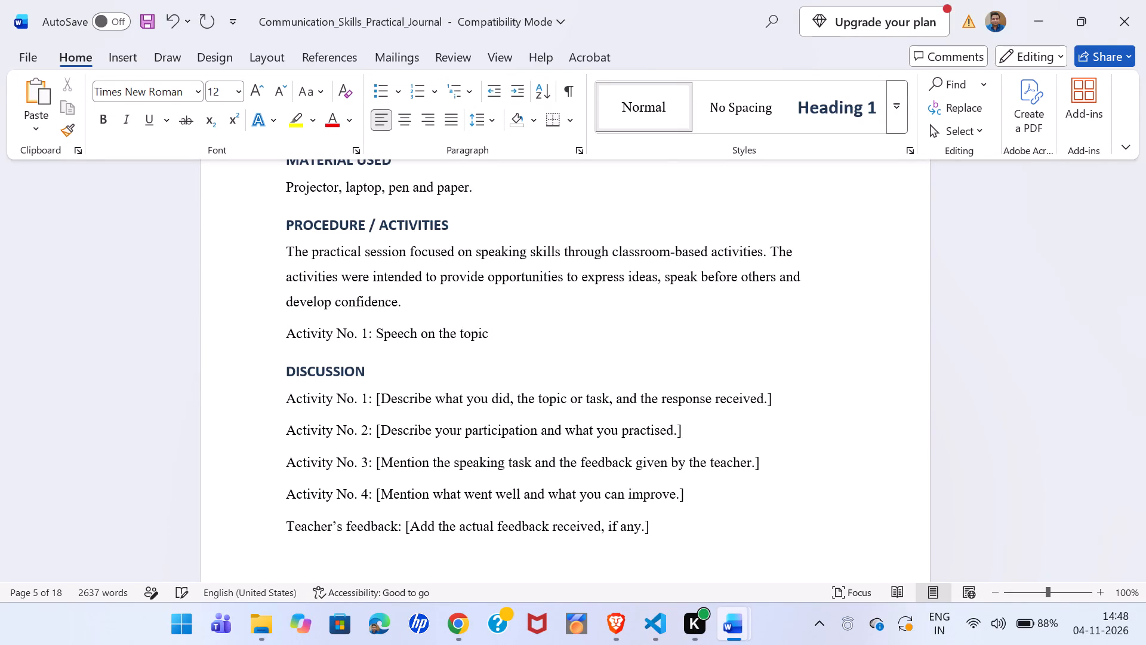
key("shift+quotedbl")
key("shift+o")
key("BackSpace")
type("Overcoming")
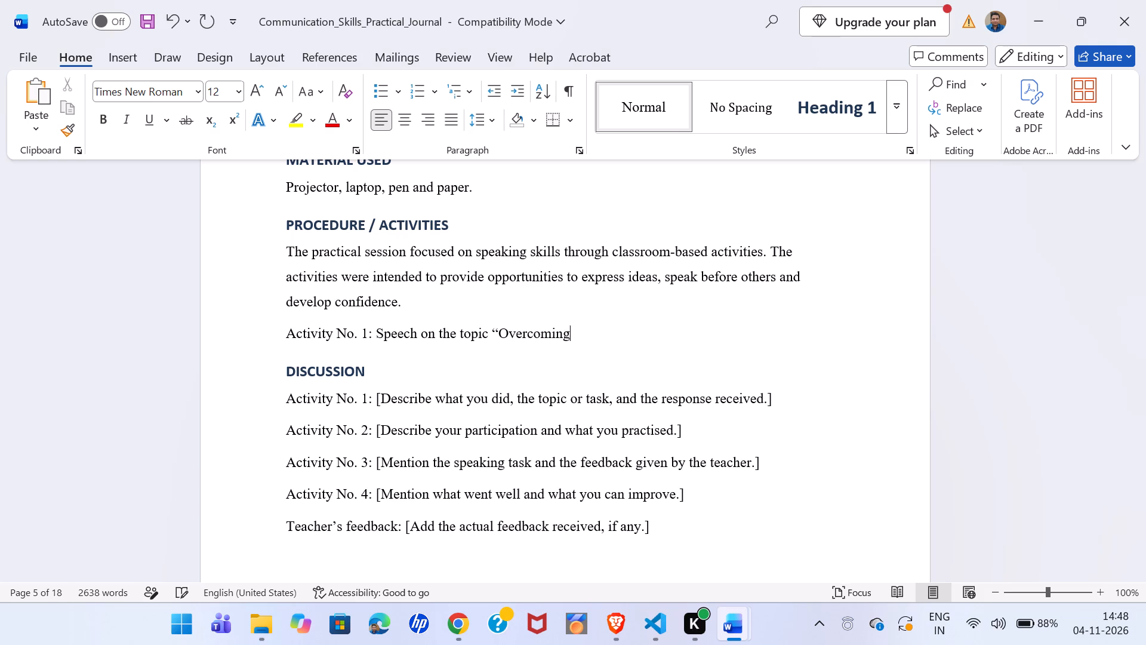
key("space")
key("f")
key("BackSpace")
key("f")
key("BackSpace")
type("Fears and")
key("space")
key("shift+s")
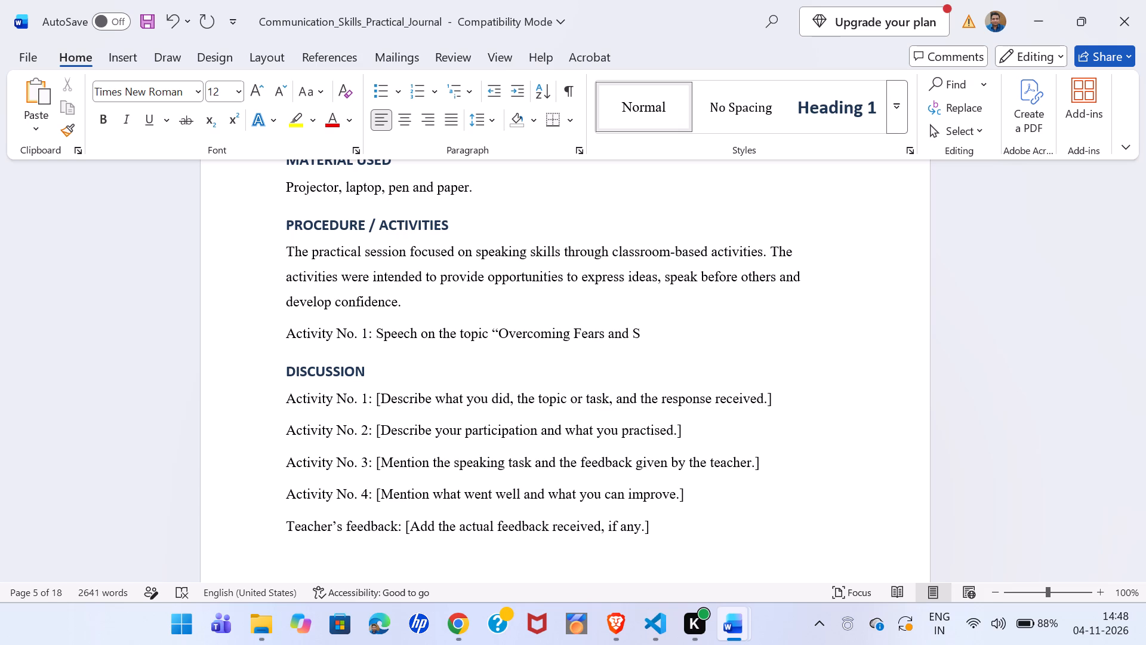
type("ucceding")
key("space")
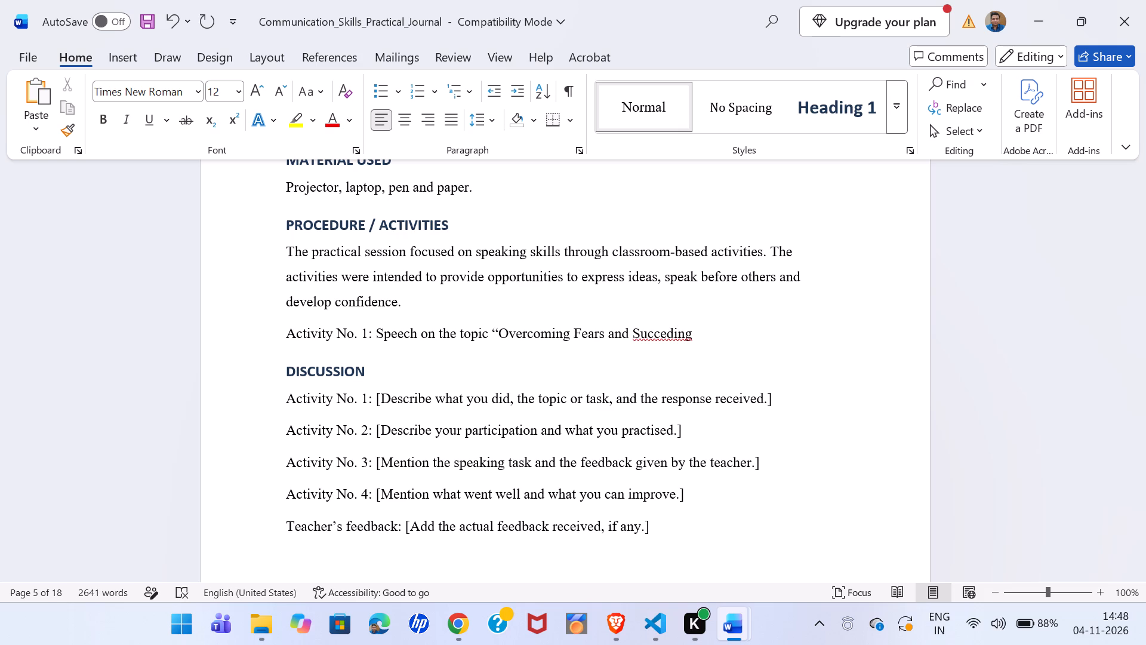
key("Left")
left_click_drag(675, 623, 699, 627)
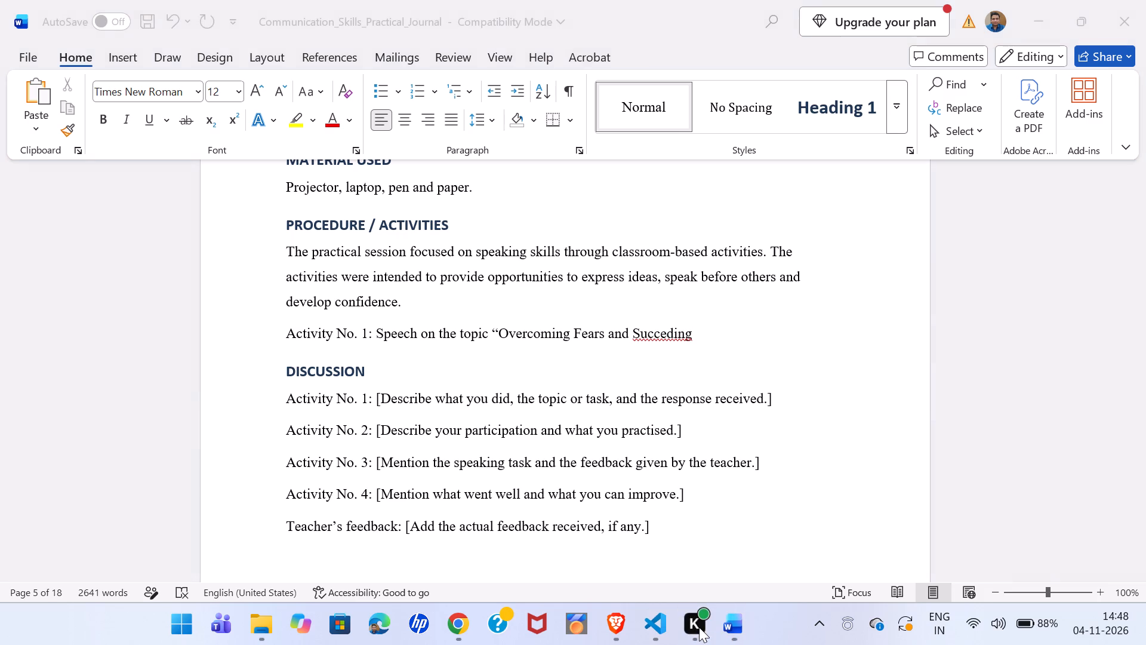
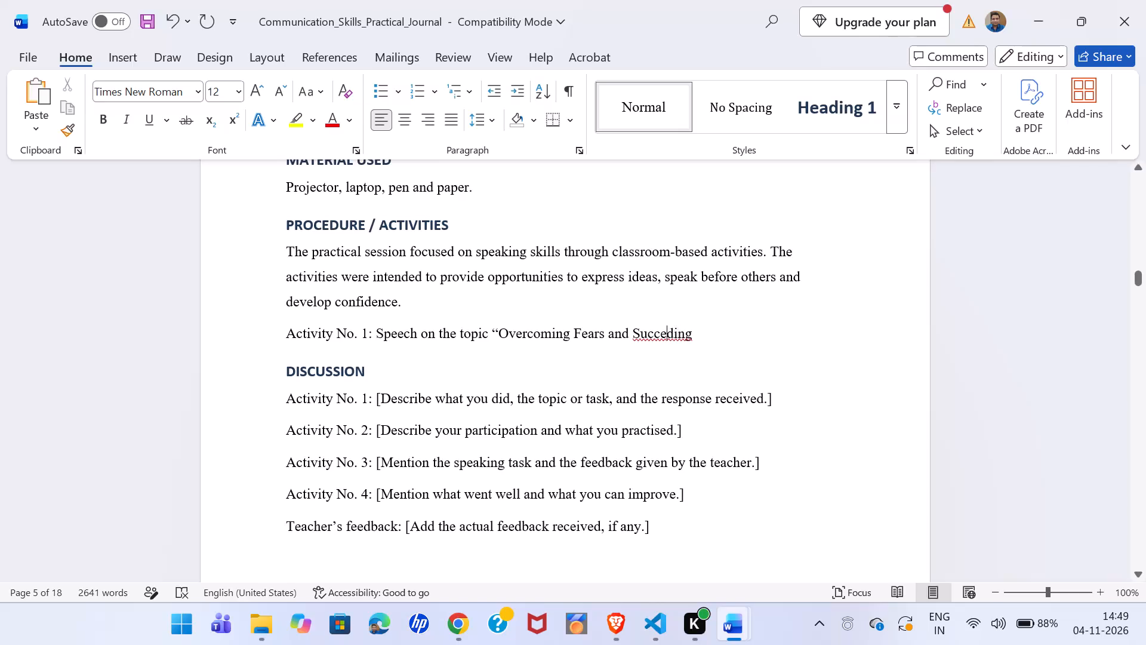
Complete the Activity No. 1 topic under Procedure / Activities, correcting it to “Overcoming Fears and Succeeding in them”.
key("e")
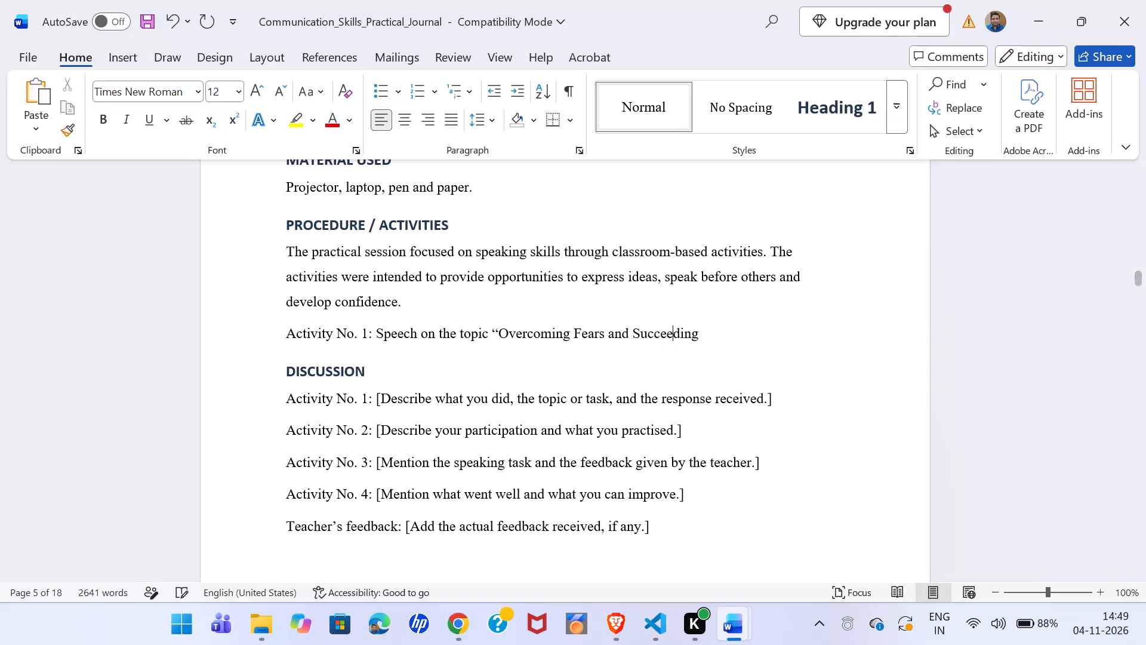
key("Right")
key("Right")
key("Right")
key("Right")
key("Right")
type("in")
key("space")
type("them")
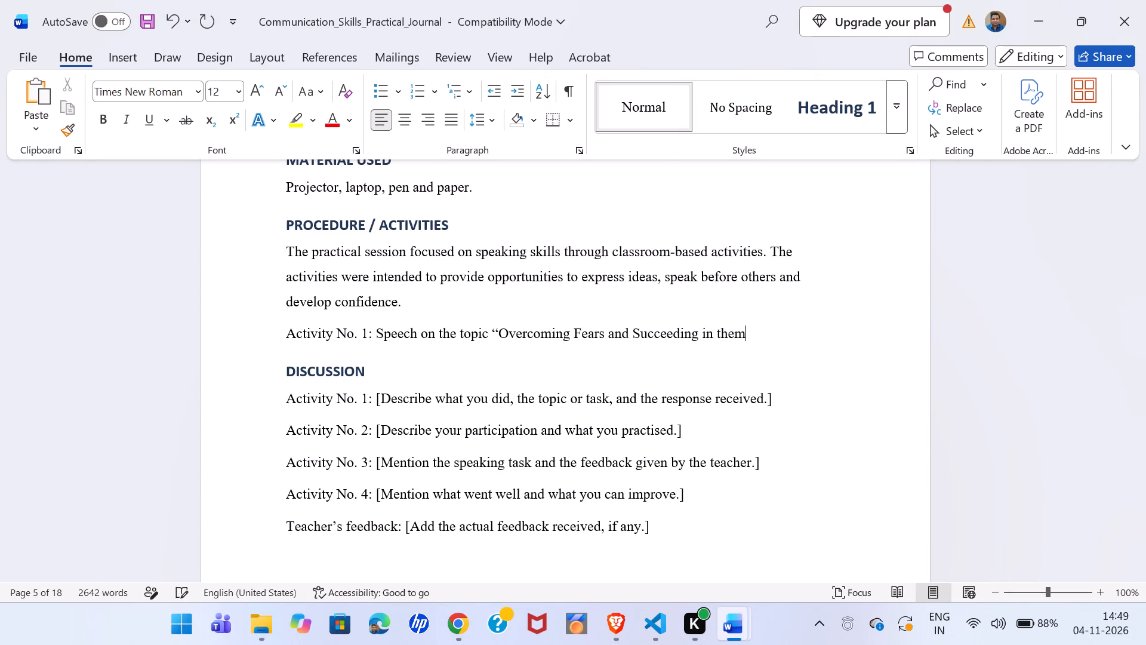
key("shift+quotedbl")
Remove the bracketed placeholder from the teacher's feedback line under Discussion, leaving only “Teacher’s feedback :”.
key("Down")
key("Down")
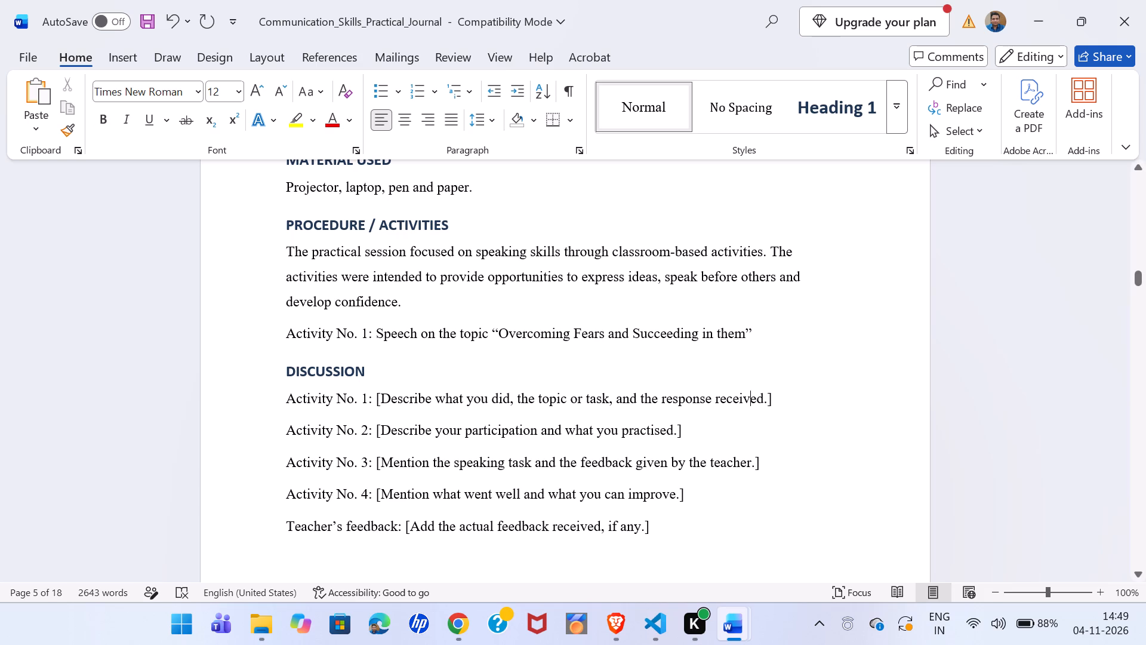
left_click(698, 542)
left_click_drag(698, 542, 414, 518)
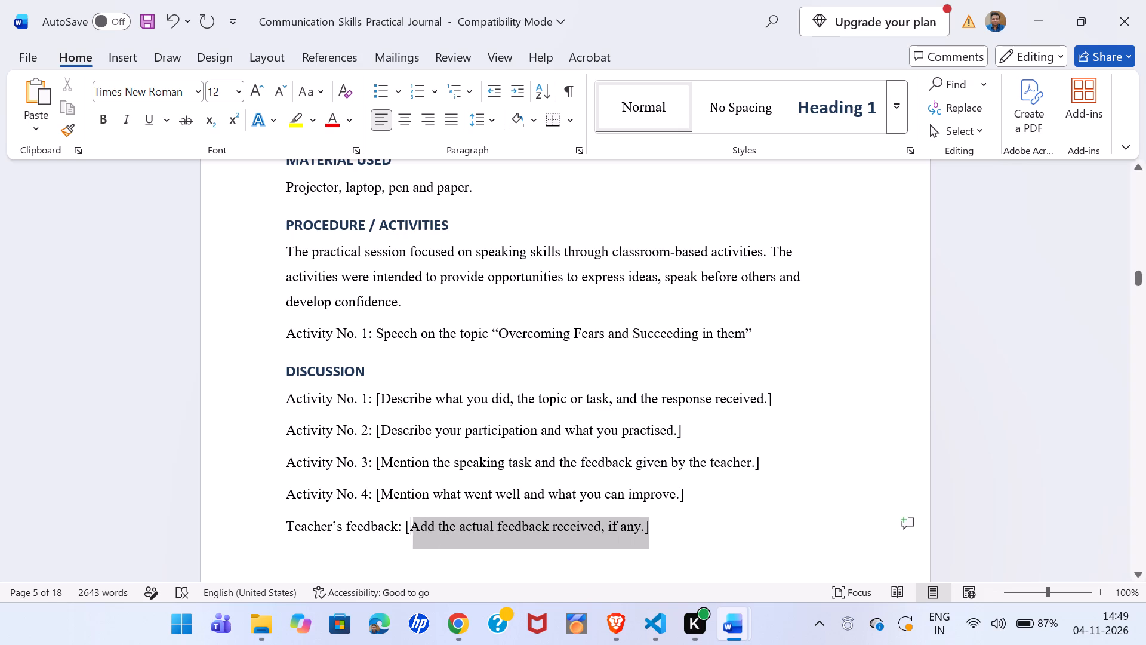
left_click_drag(414, 518, 403, 517)
key("BackSpace")
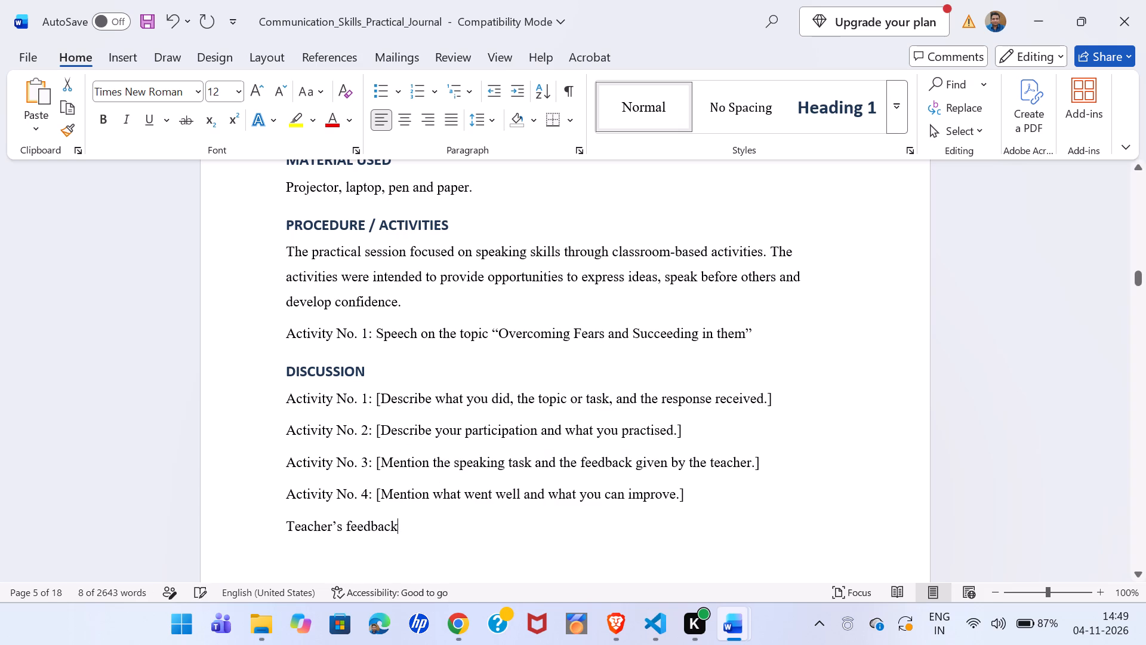
key("space")
type(":")
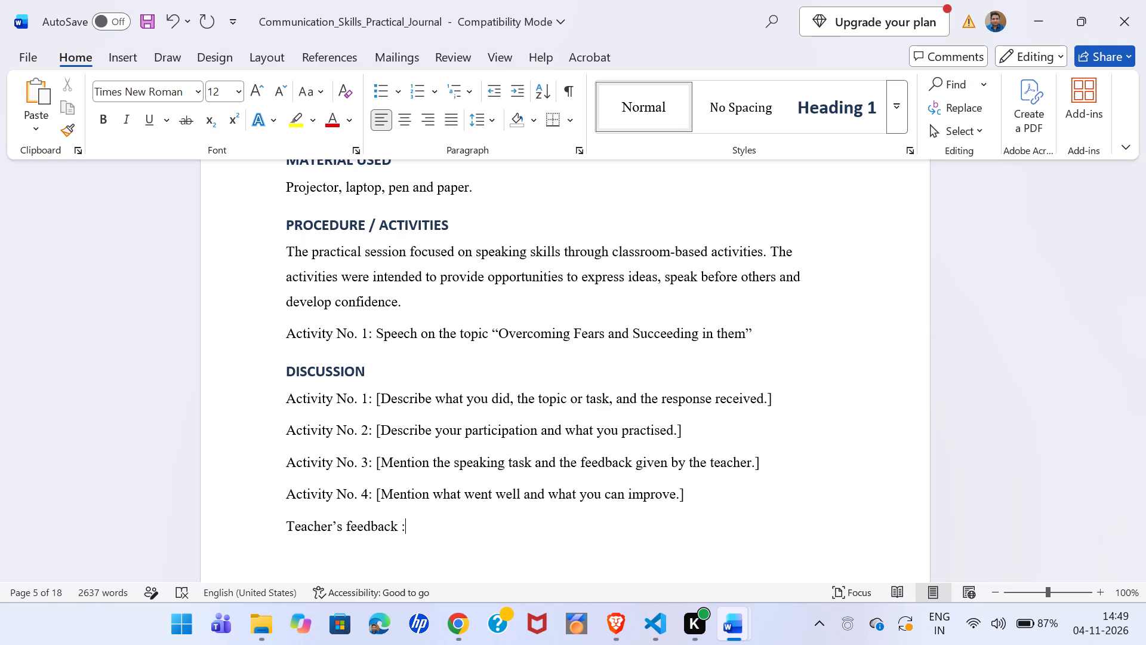
Delete the Activity No. 2, 3 and 4 placeholder lines under Discussion in Practical No. 1.
left_click_drag(719, 494, 326, 459)
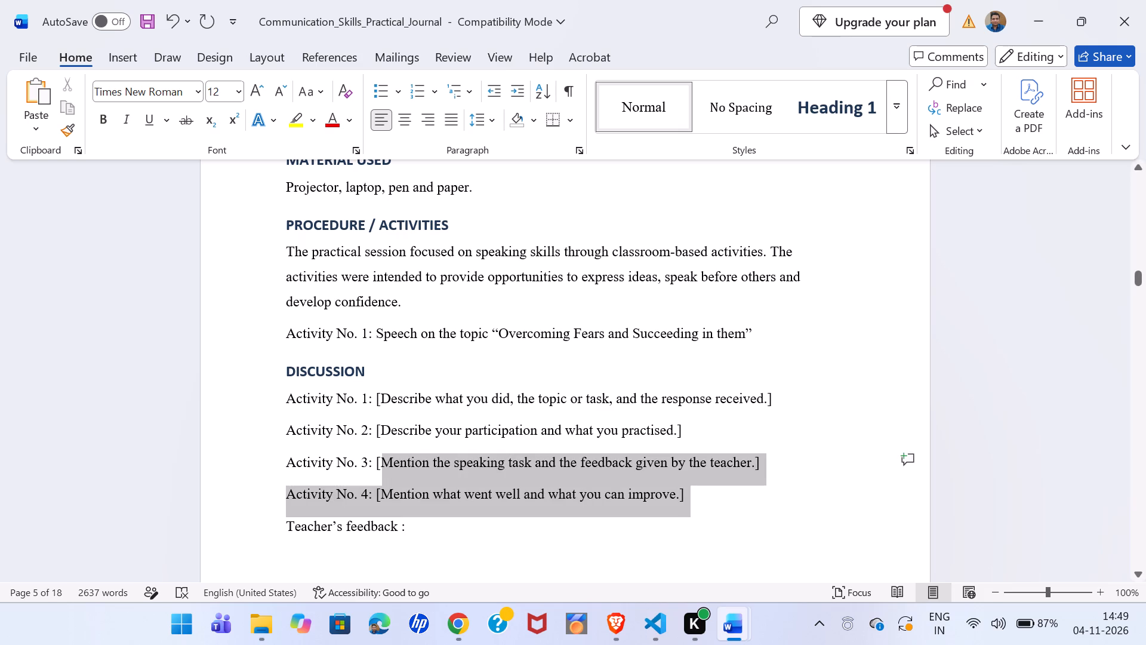
left_click_drag(326, 459, 276, 445)
key("BackSpace")
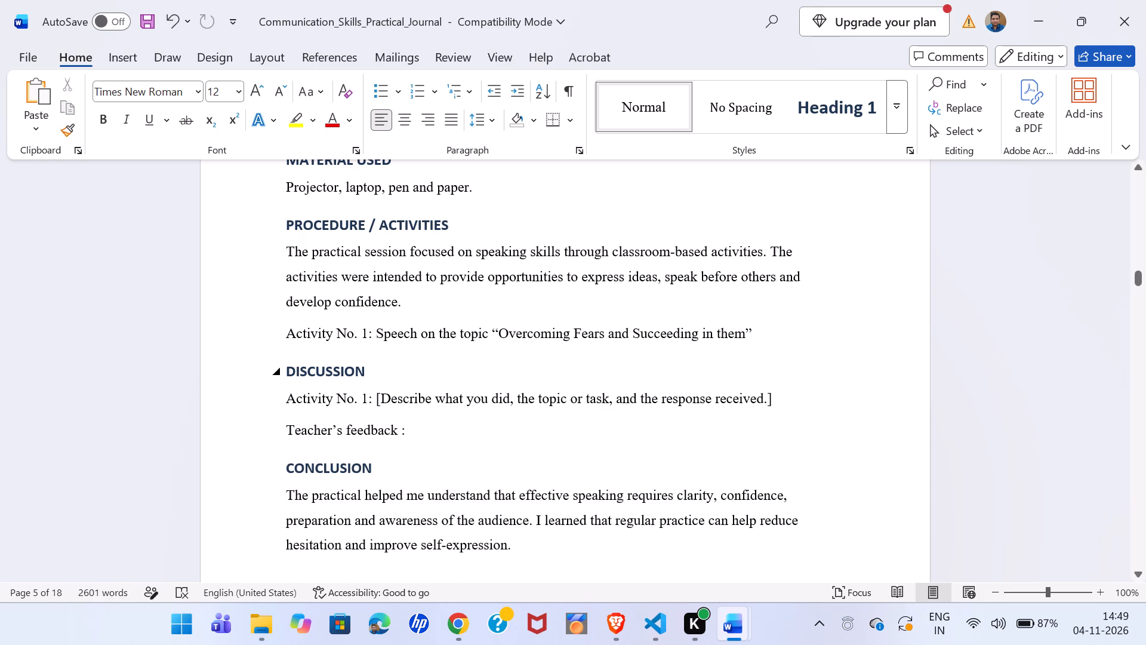
Replace the Activity No. 1 placeholder under Discussion with: “I presented my speech on the given topic in front of audience”.
left_click_drag(833, 395, 387, 406)
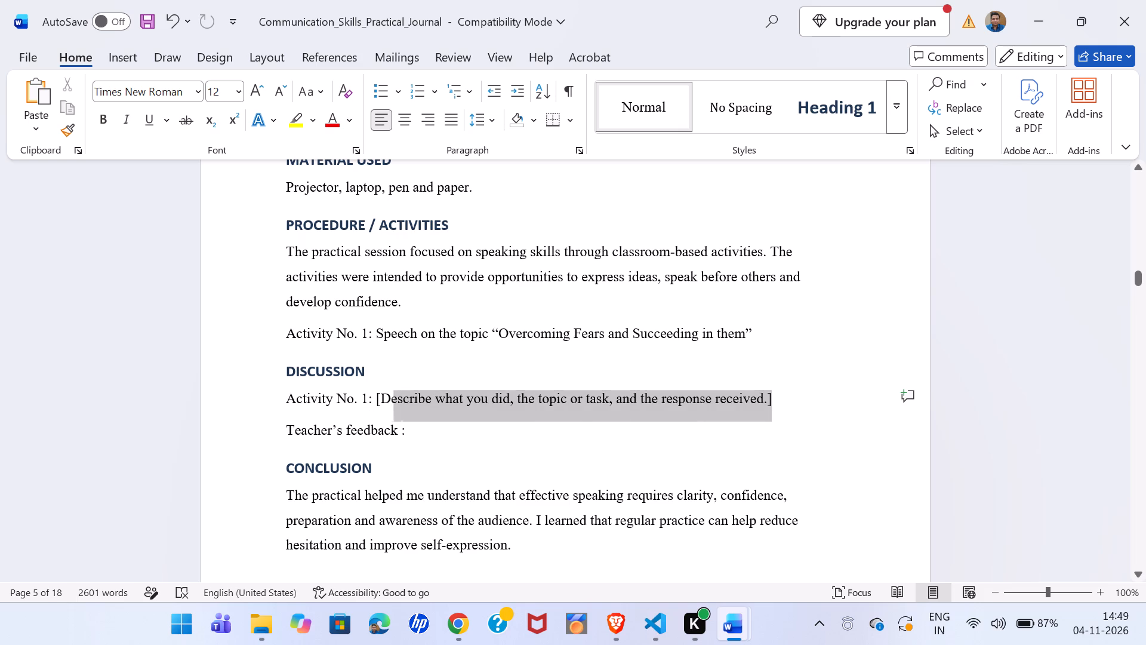
left_click_drag(387, 406, 376, 401)
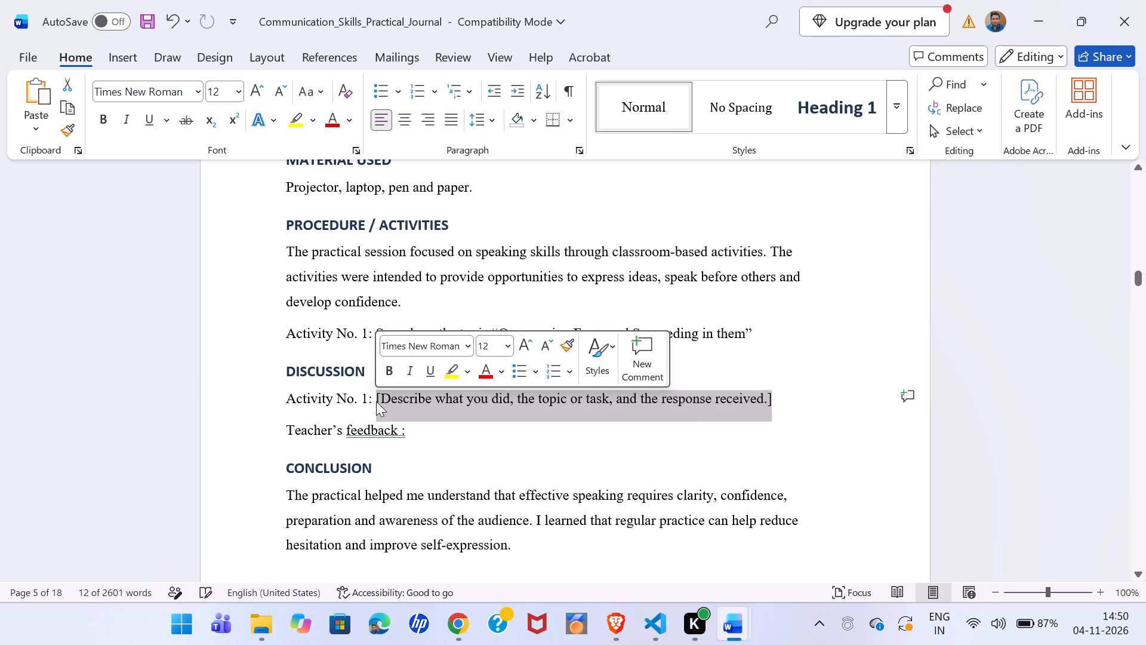
key("BackSpace")
type("I presete")
key("BackSpace")
key("BackSpace")
type("nted my speed")
key("BackSpace")
type("ch on the given topic")
key("space")
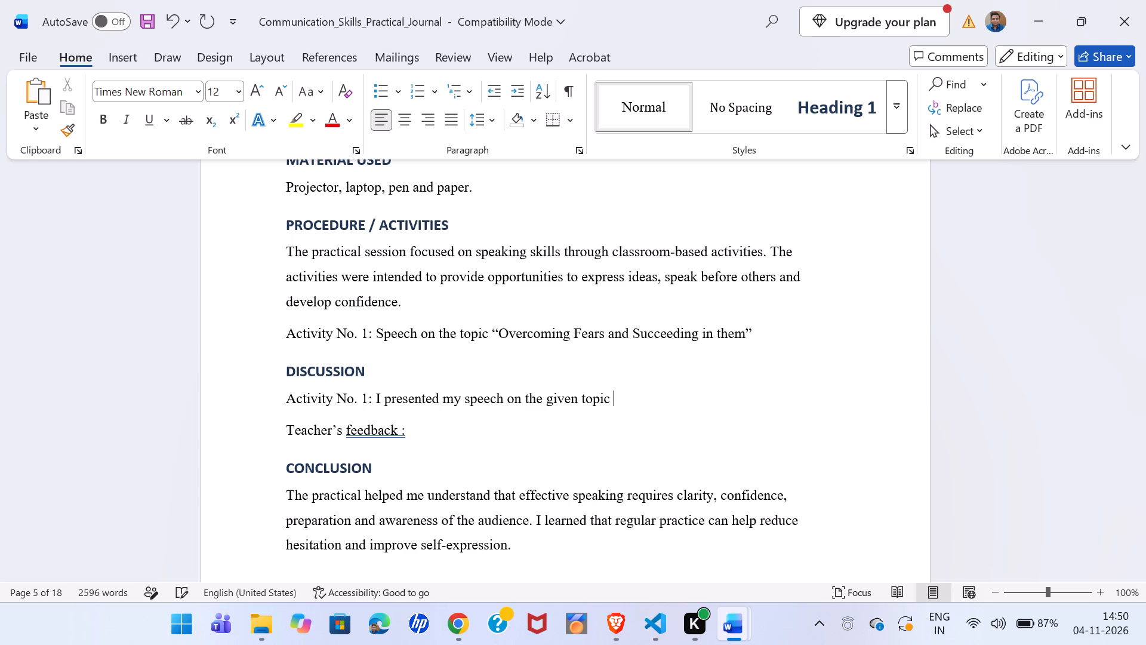
type("in f")
type("ront of audience")
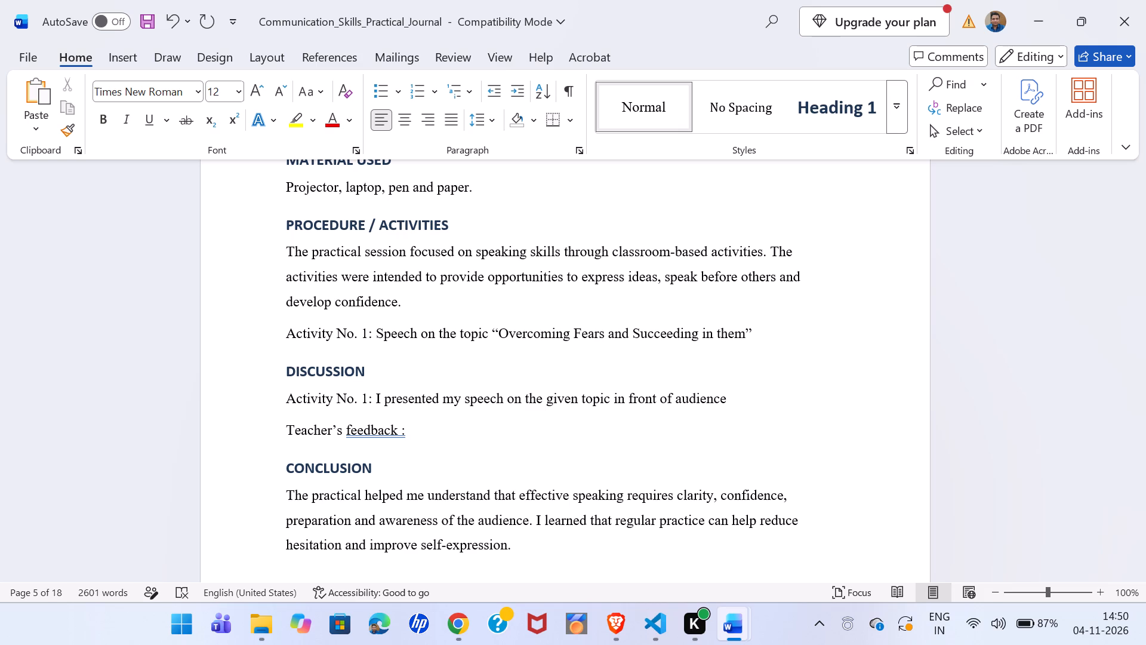
Finish the Activity No. 1 discussion sentence with “which boosted my self-morale and uplifted confidence .”.
key("space")
type("which")
key("space")
type("boos")
type("ted my self-morale and uplifted confidence")
key("space")
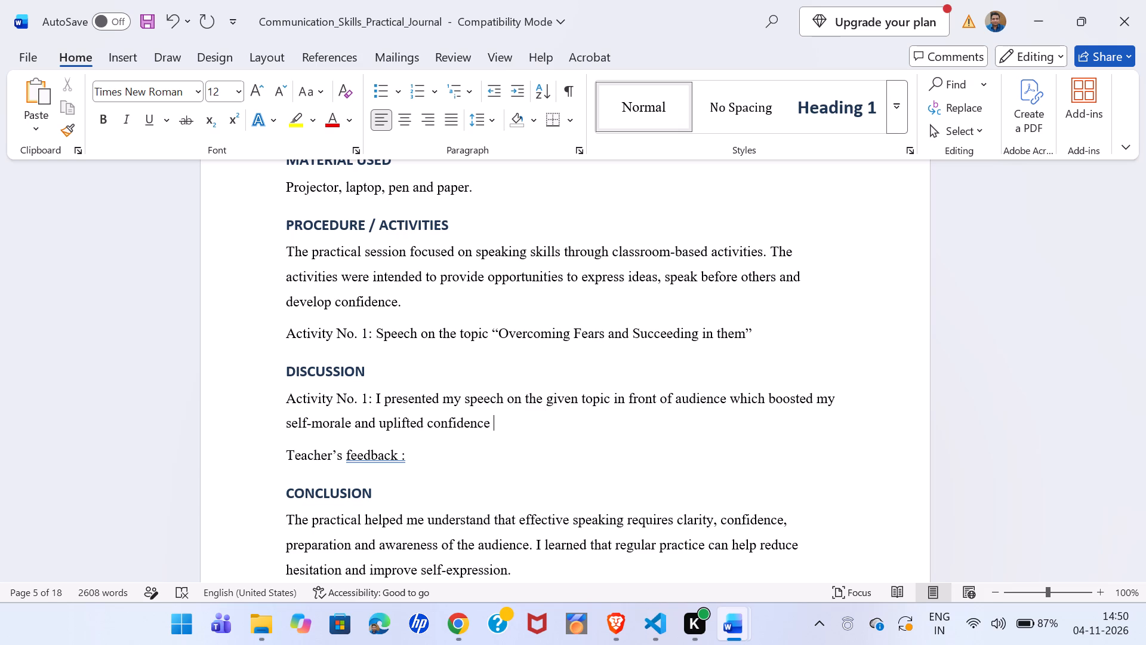
key("period")
Continue the Activity No. 1 discussion with: “It reduced the stage fear inside me and improved public speaking skills which”.
type("It reduce")
key("space")
key("BackSpace")
type("d the stage fear")
key("space")
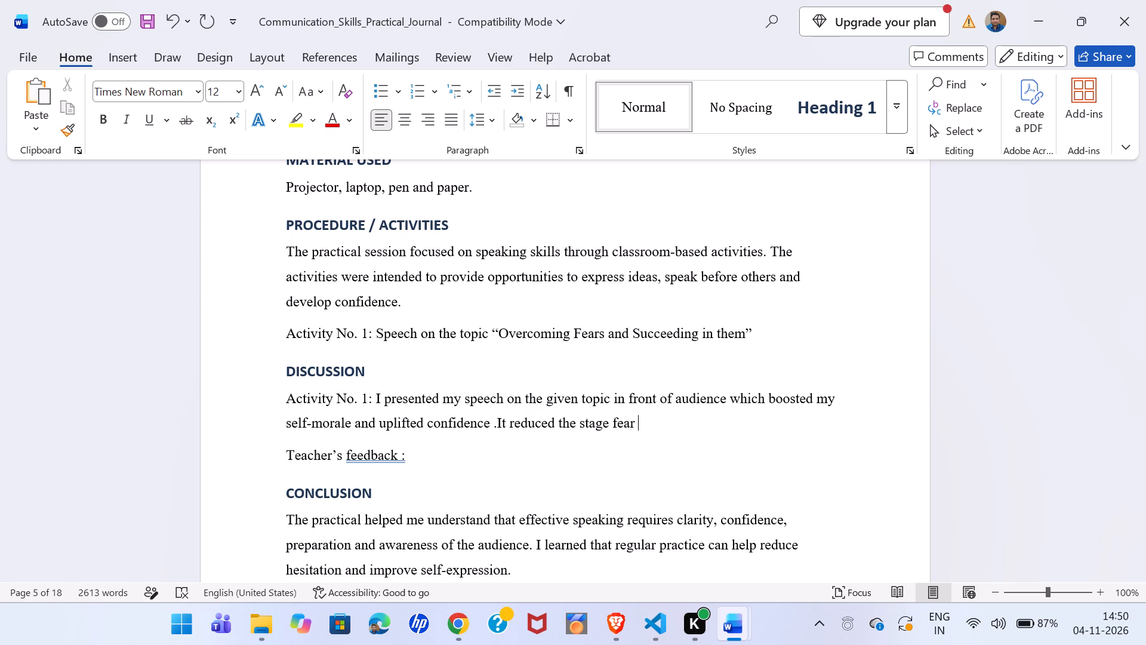
type("inside me and")
key("space")
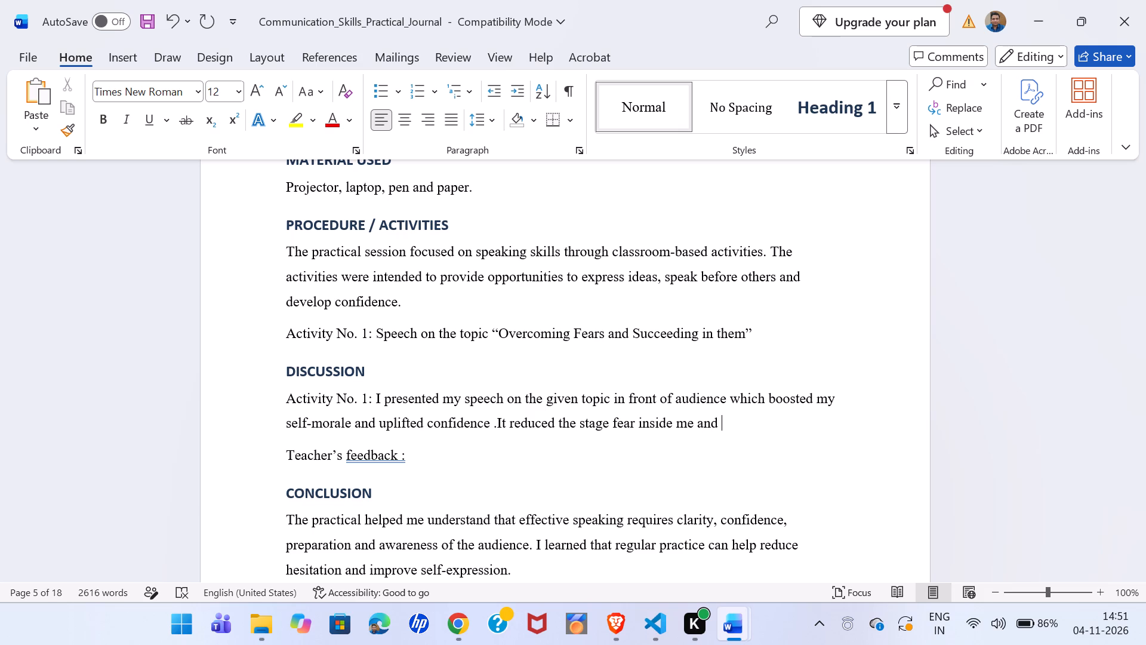
type("improved public sopeaki")
key("BackSpace")
key("BackSpace")
key("BackSpace")
key("BackSpace")
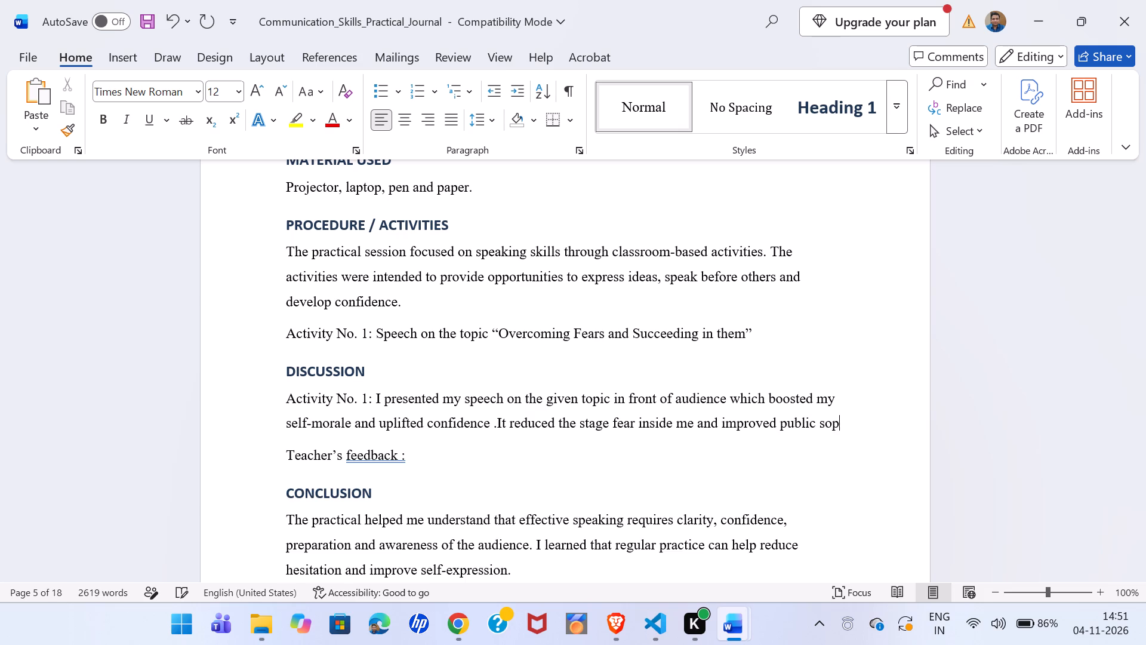
key("BackSpace")
key("BackSpace")
type("peaking skills")
key("space")
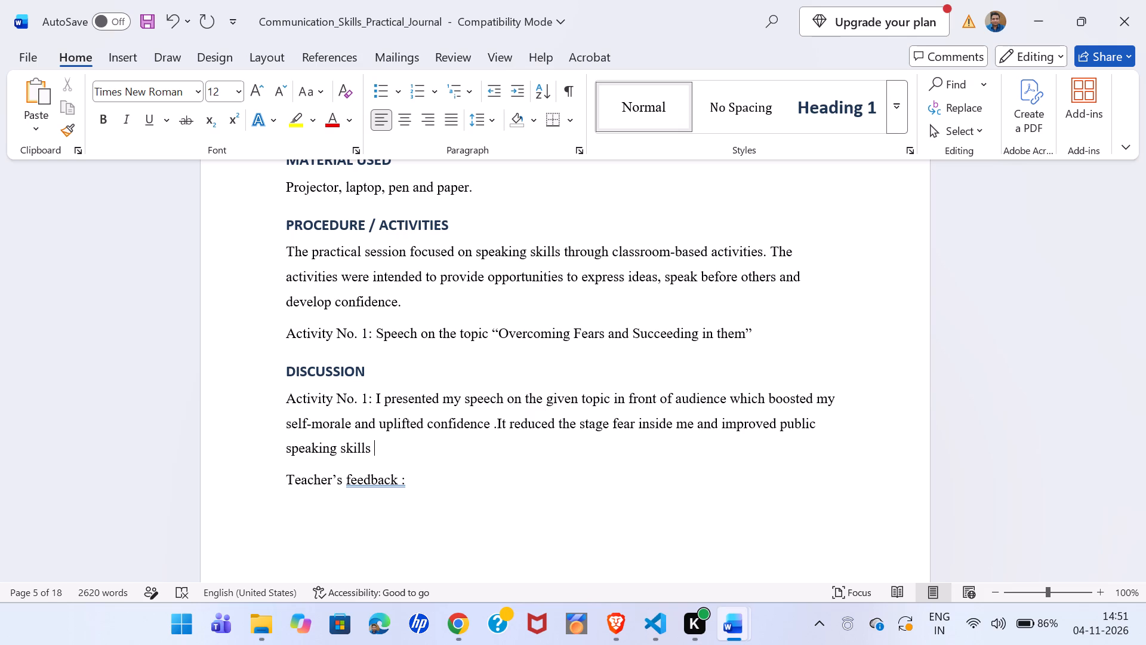
type("which")
After “in front of audience”, insert “using personal experiences and real life examples of people who took over their fear/phobias and excelled in them”.
left_click(729, 401)
key("BackSpace")
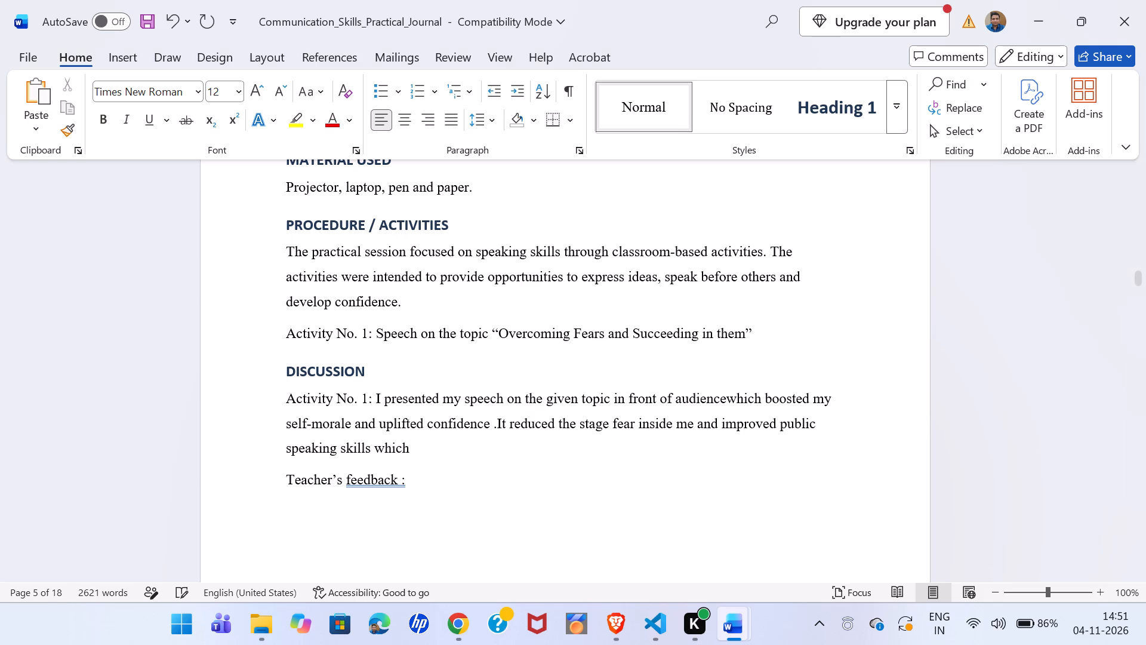
key("space")
type("using pero")
key("BackSpace")
type("sonal")
key("space")
type("experien")
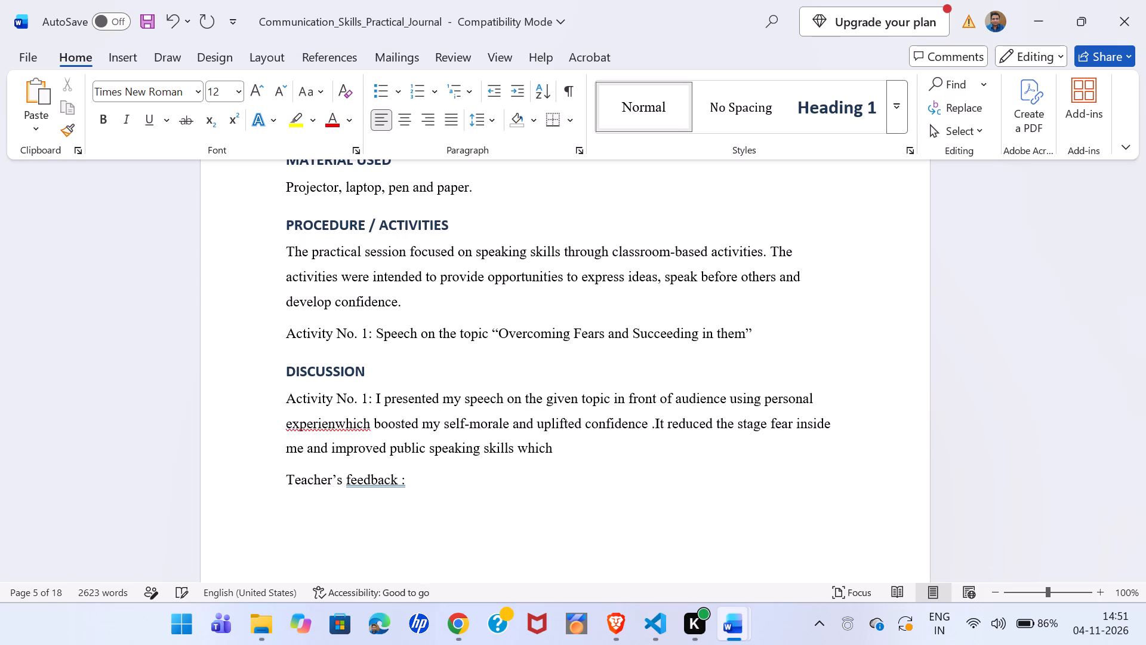
type("ces and real life examples of")
key("space")
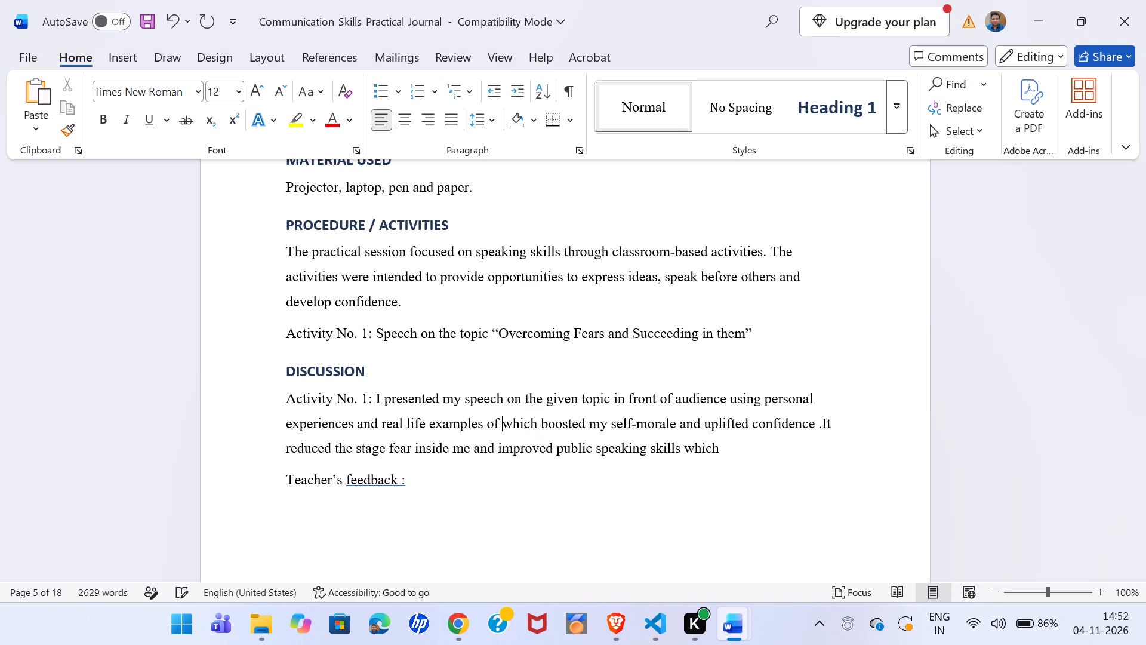
type("people who")
key("space")
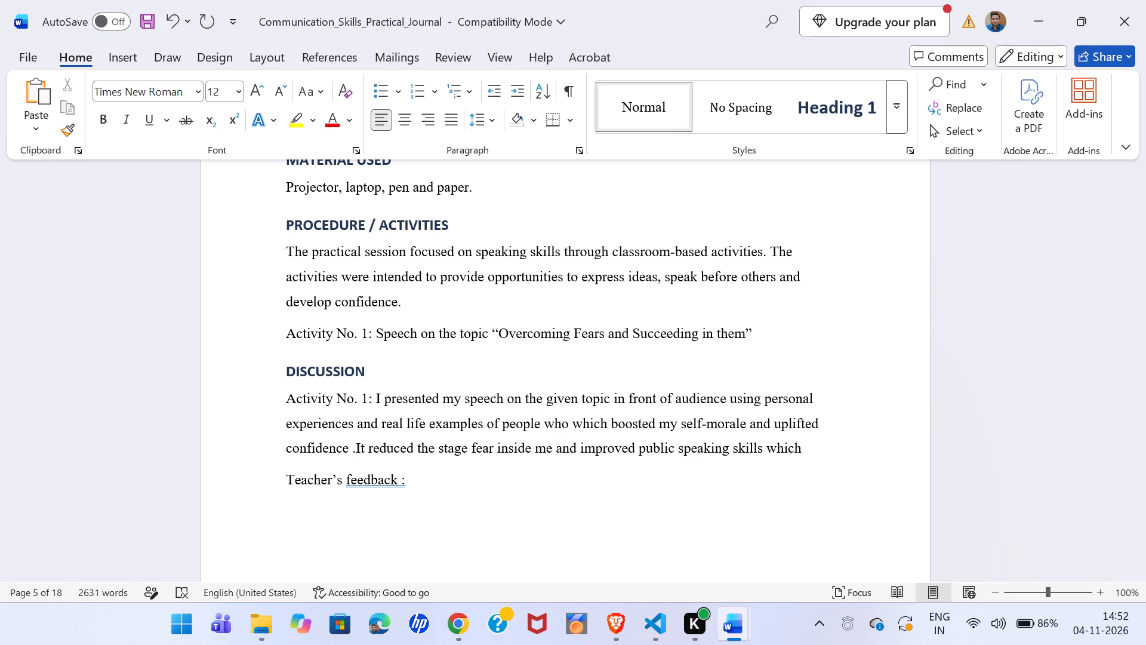
type("took over thiers")
key("space")
key("BackSpace")
key("BackSpace")
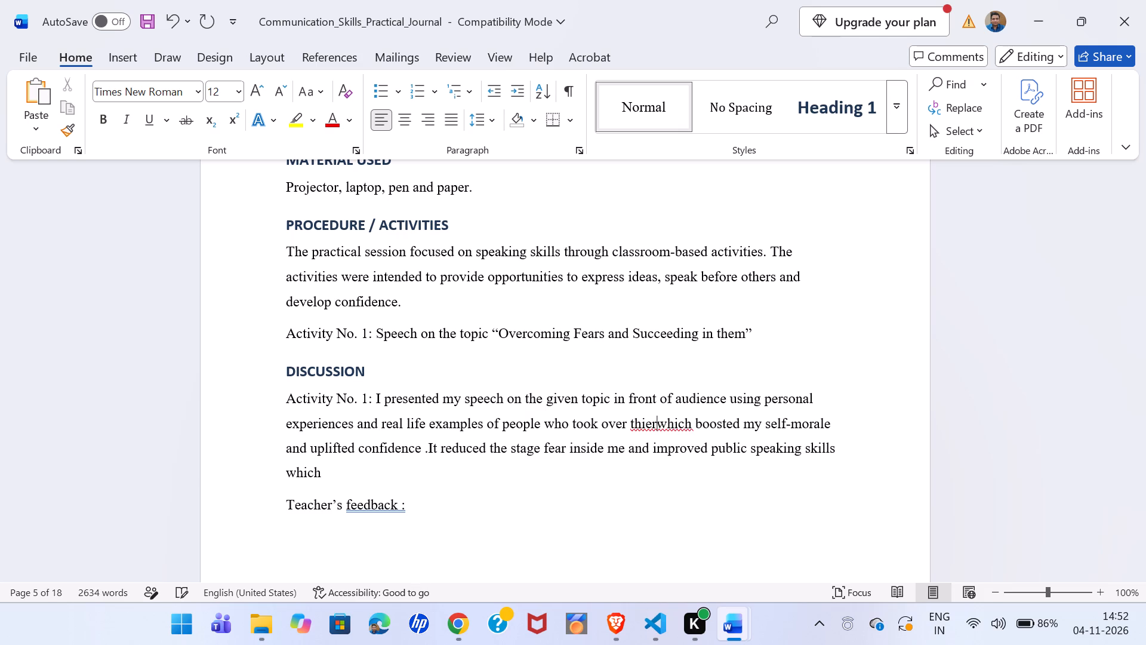
key("space")
type("fear")
type("/phobias and excelled")
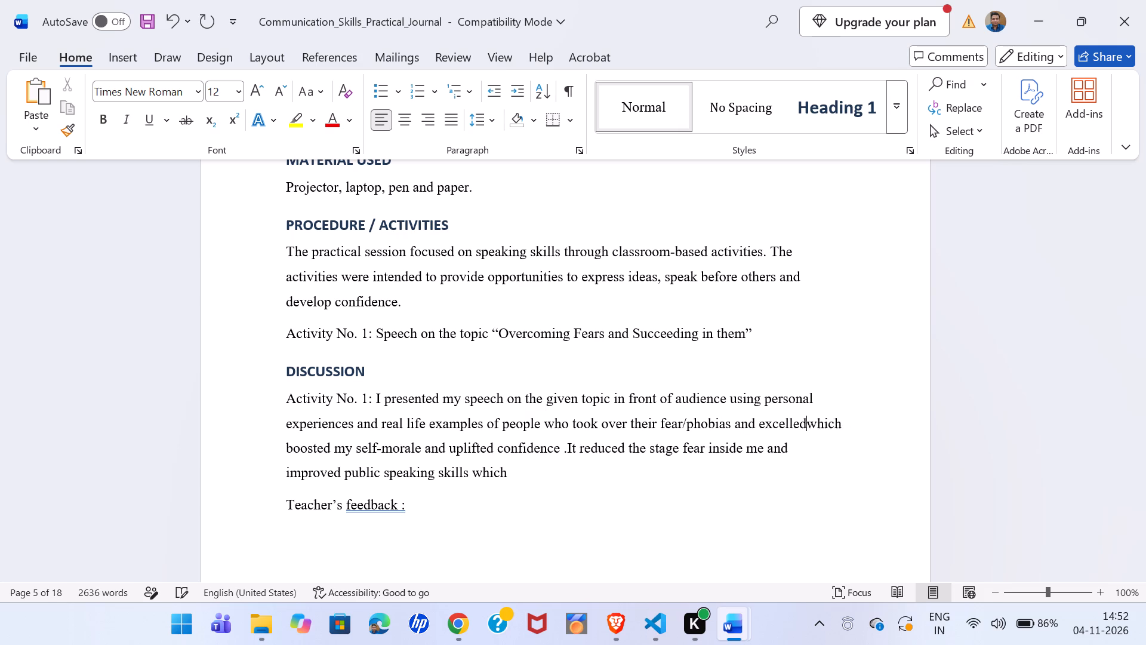
key("space")
type("in them")
key("space")
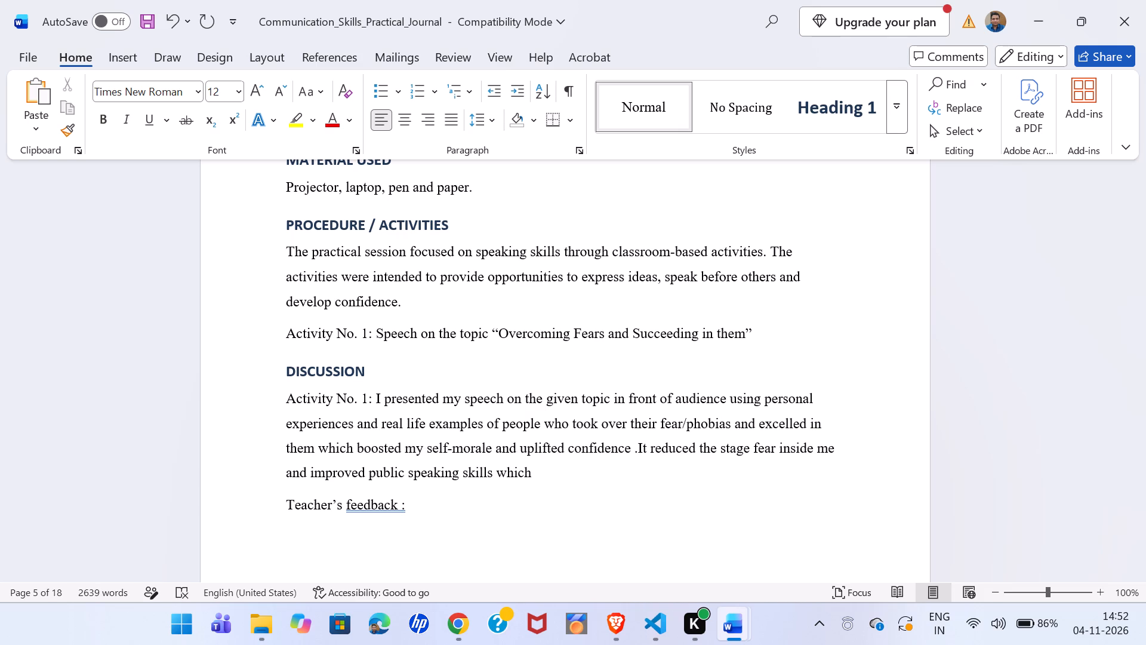
End the sentence after “excelled in them” with a period and replace the following “which” with “This activity”.
type(".")
key("space")
key("Right")
key("Right")
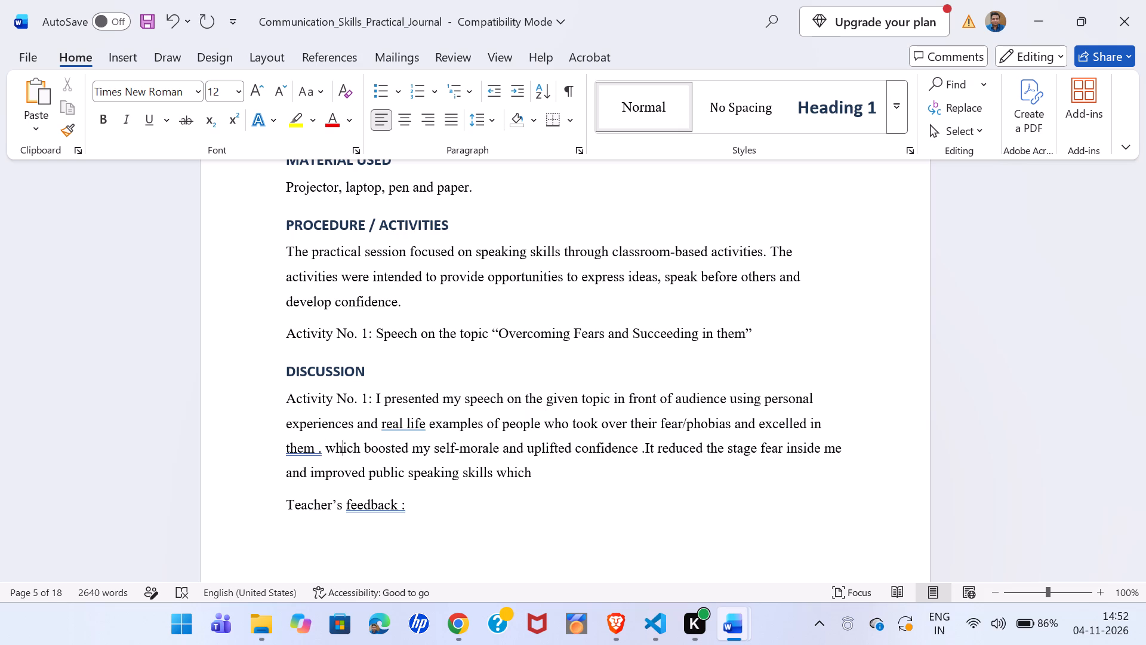
key("Right")
key("Right")
key("Right")
key("shift+Left")
key("shift+Left")
key("shift+Left")
key("shift+Left")
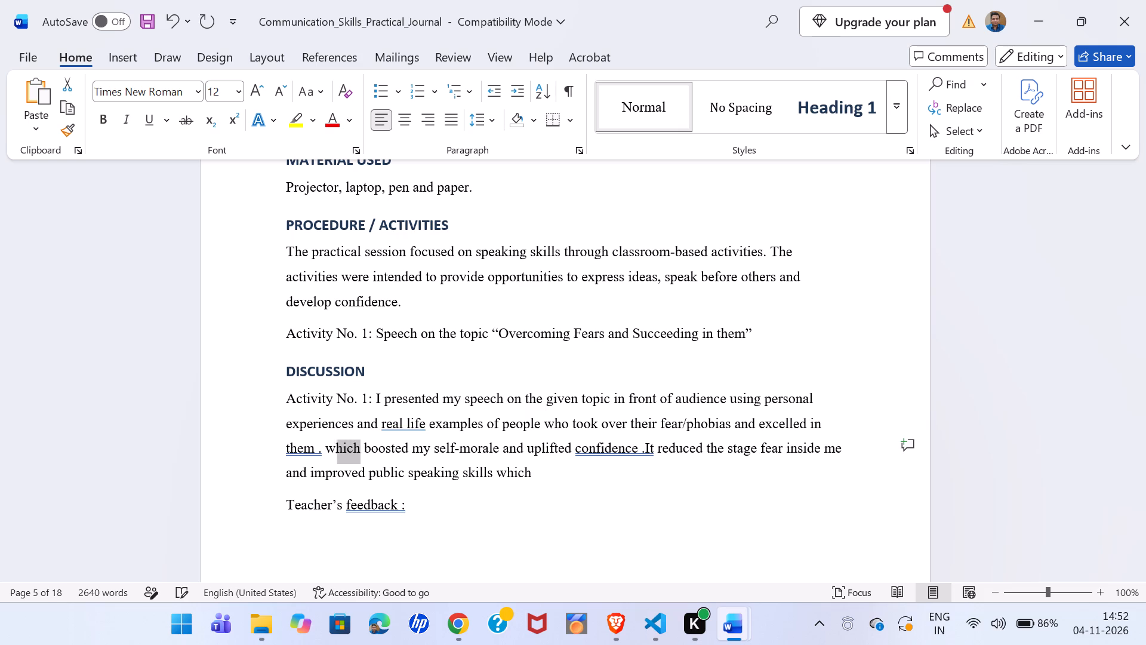
key("shift+Left")
key("backslash")
key("BackSpace")
type("This activity")
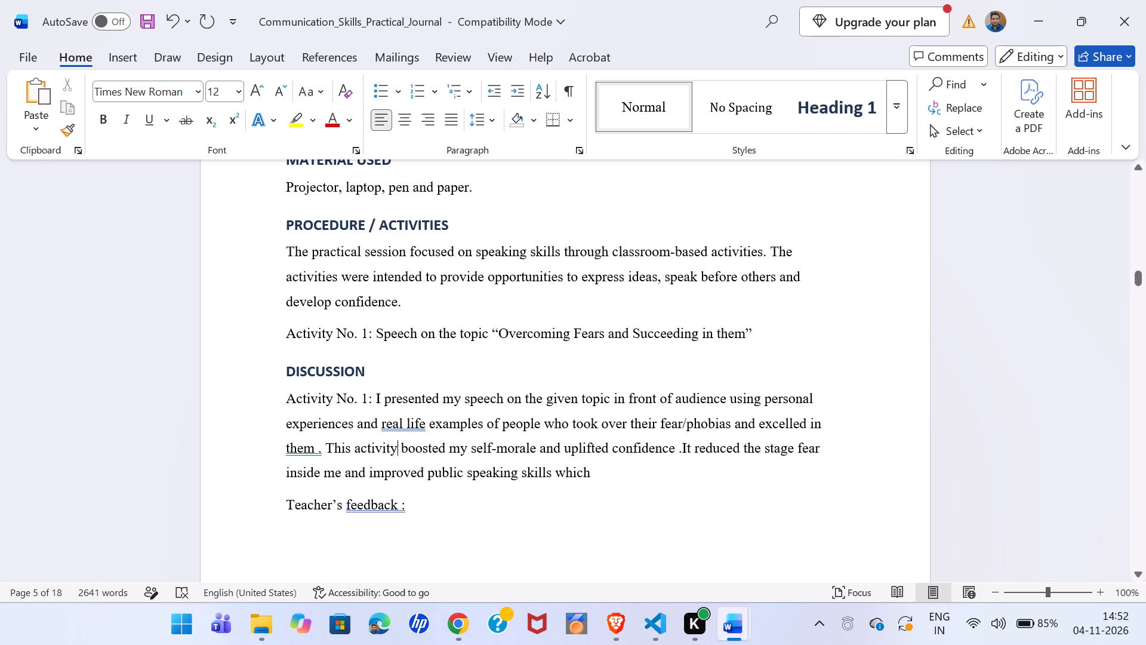
Complete the last sentence of the Practical No. 1 discussion after “which” with “is helpful in every domain .”.
left_click(624, 474)
key("space")
type("is helpful")
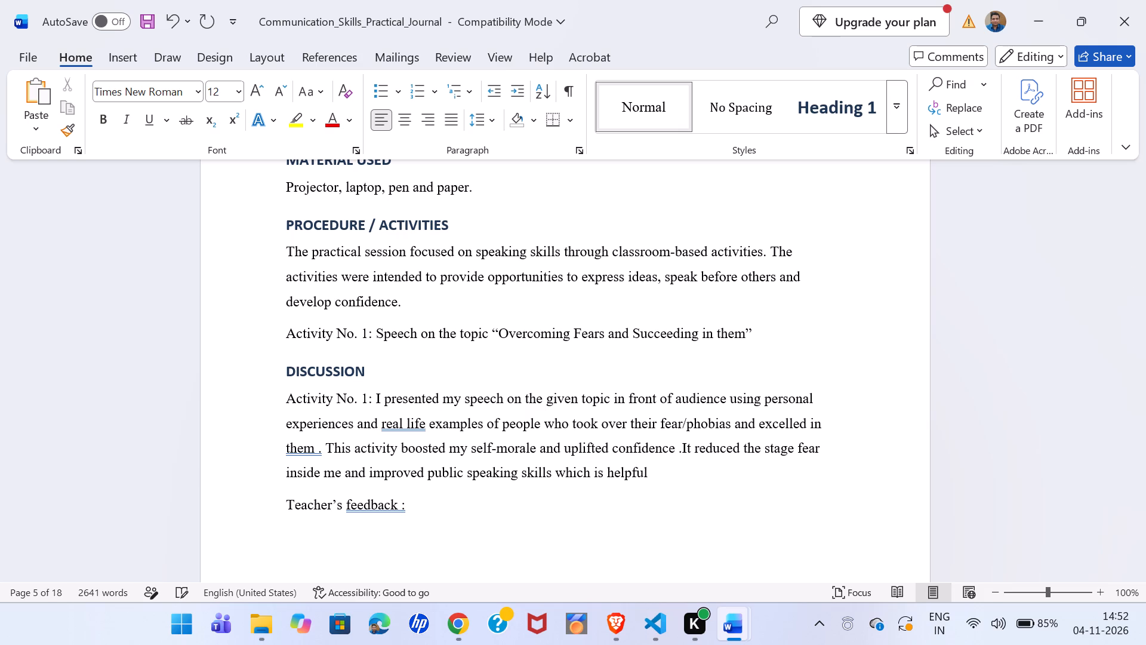
key("space")
type("in every domain .")
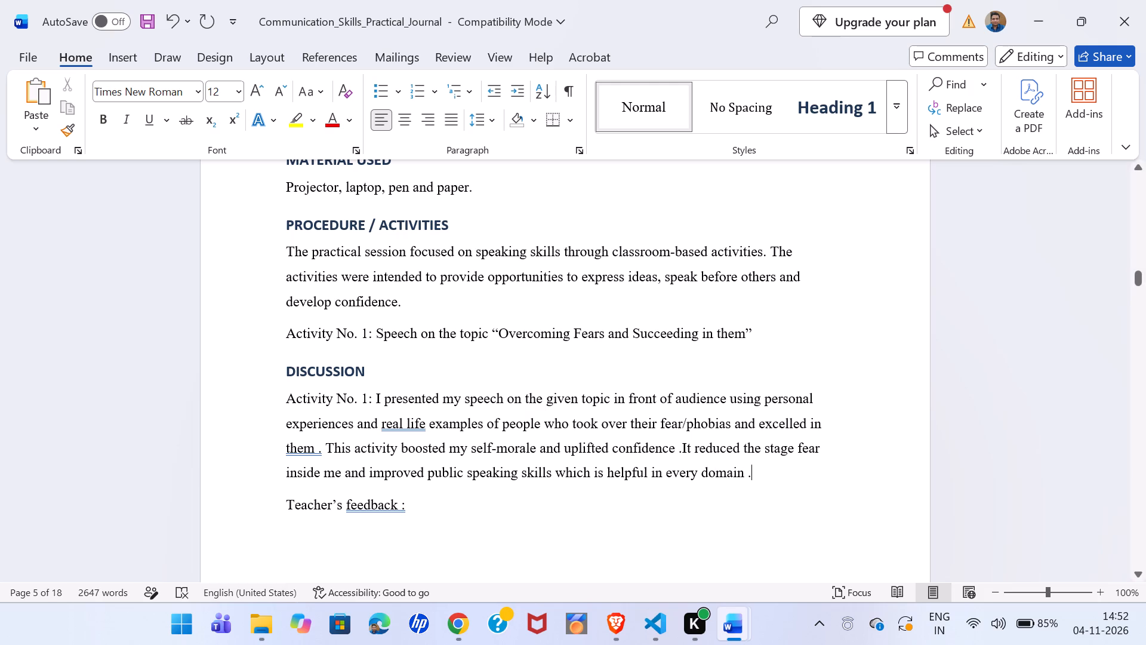
In the Practical No. 2 procedure, replace the Activity No. 1 description with “Performing a Skit in groups of 4”.
scroll(467, 443, "up", 1)
scroll(467, 443, "right", 1)
scroll(467, 443, "up", 2)
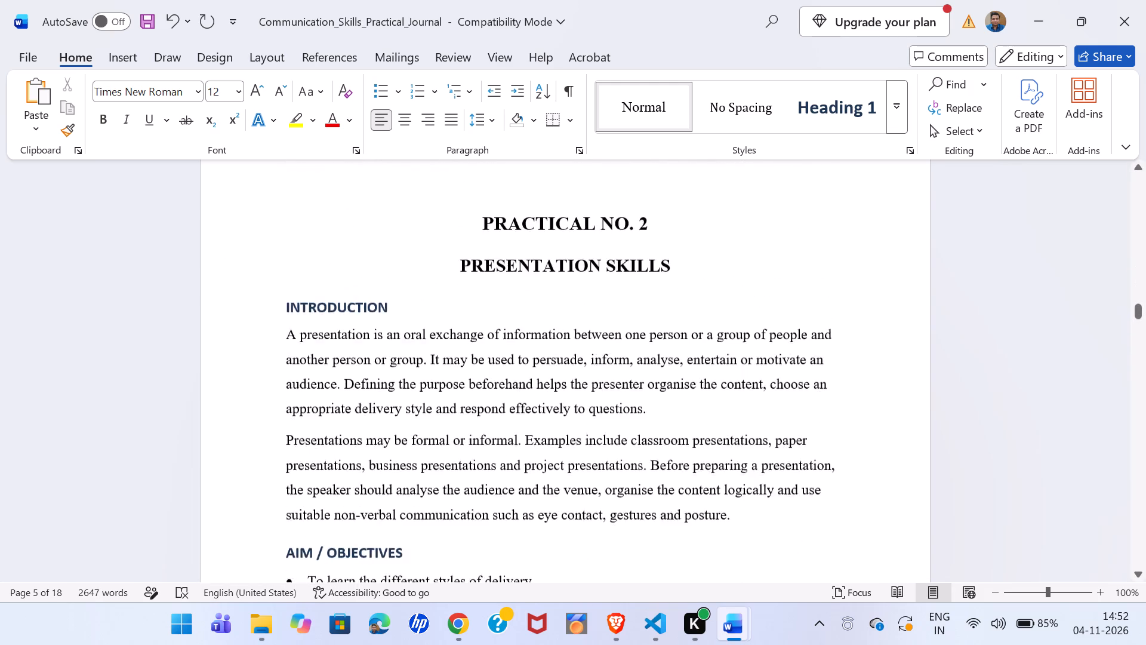
scroll(467, 443, "up", 5)
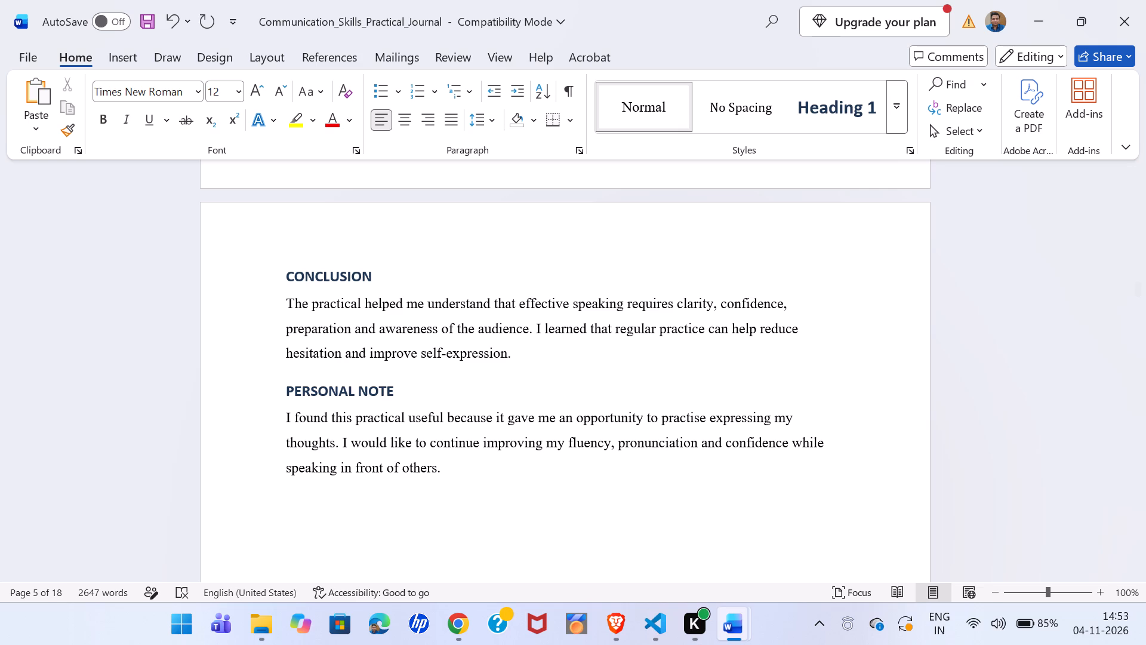
scroll(535, 468, "down", 8)
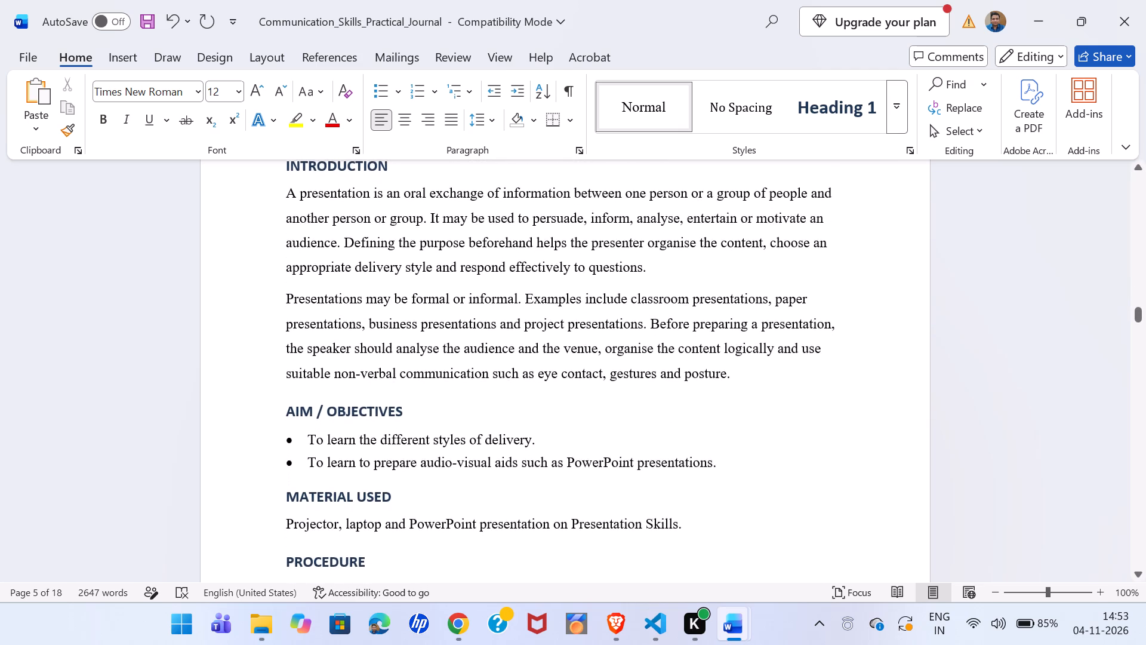
scroll(535, 468, "down", 2)
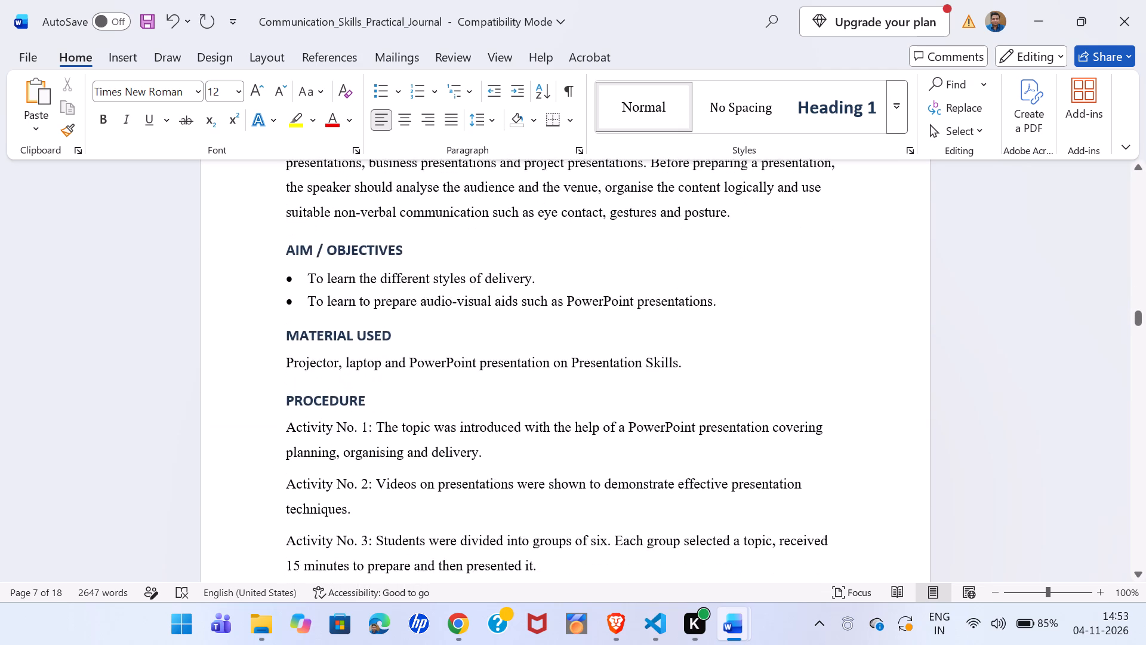
scroll(535, 468, "down", 3)
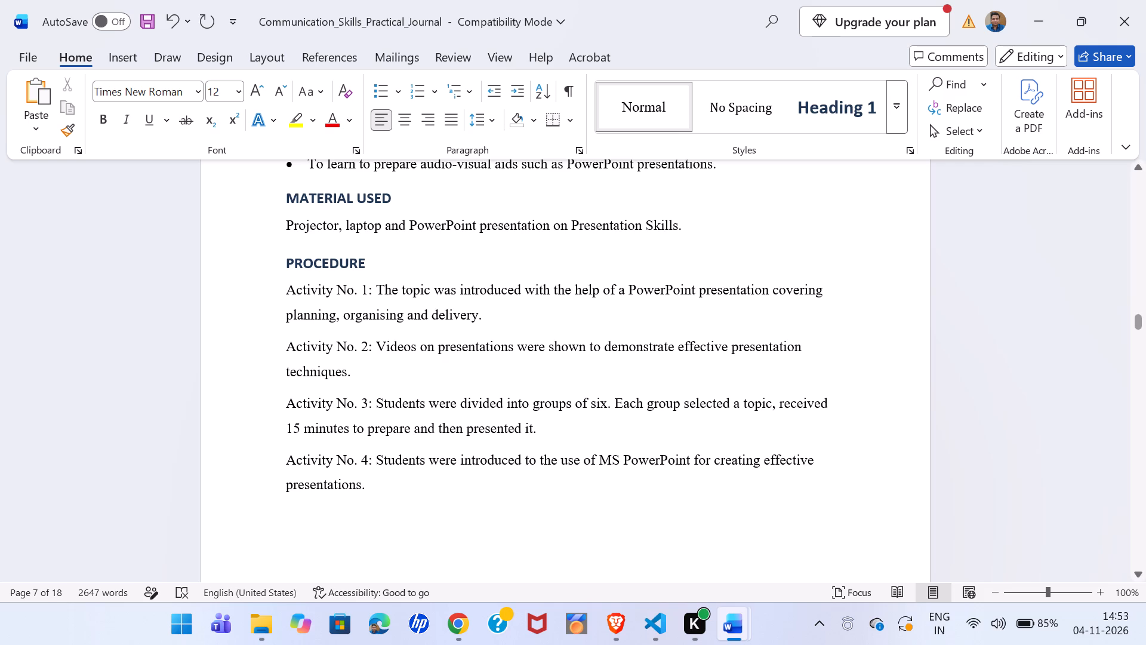
left_click_drag(501, 321, 390, 291)
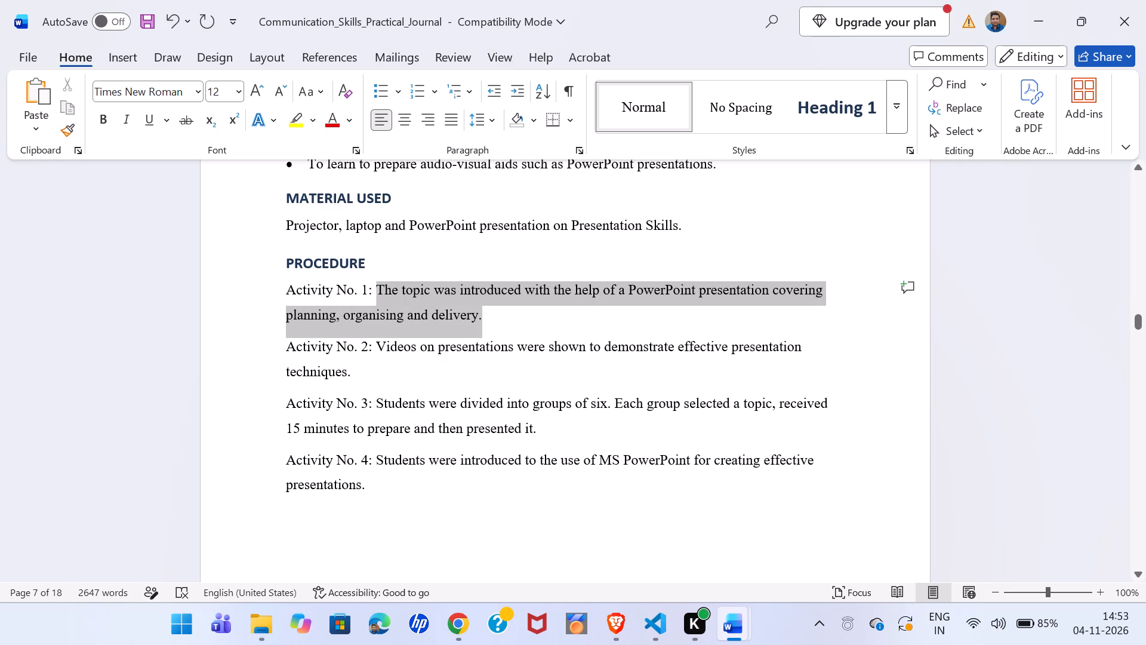
left_click_drag(390, 291, 389, 293)
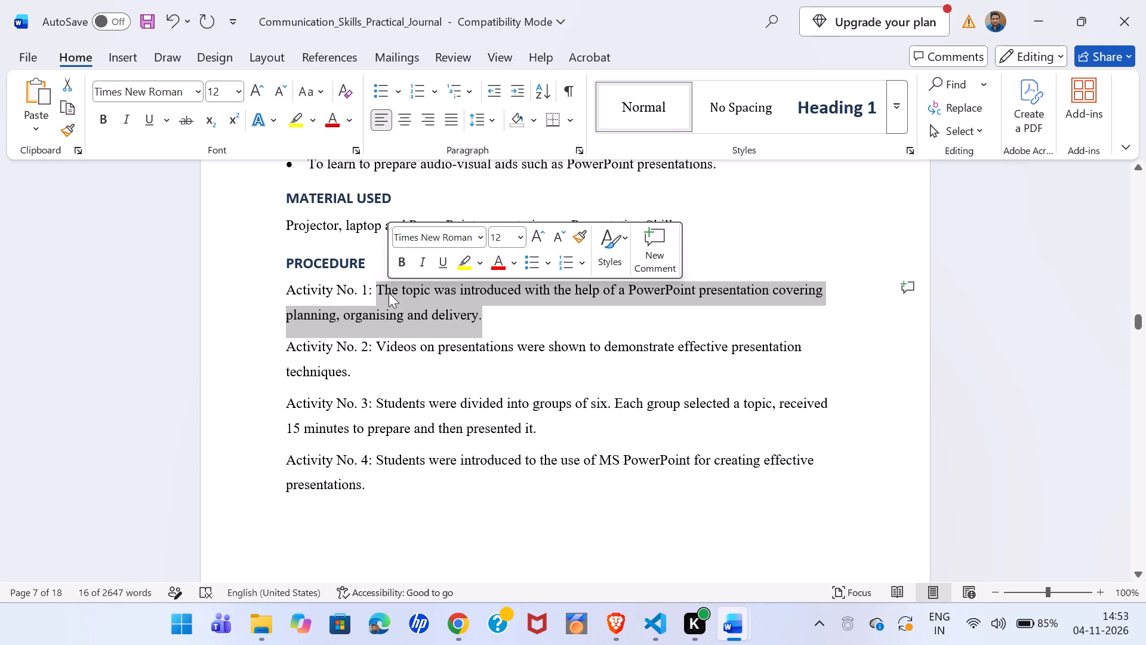
key("BackSpace")
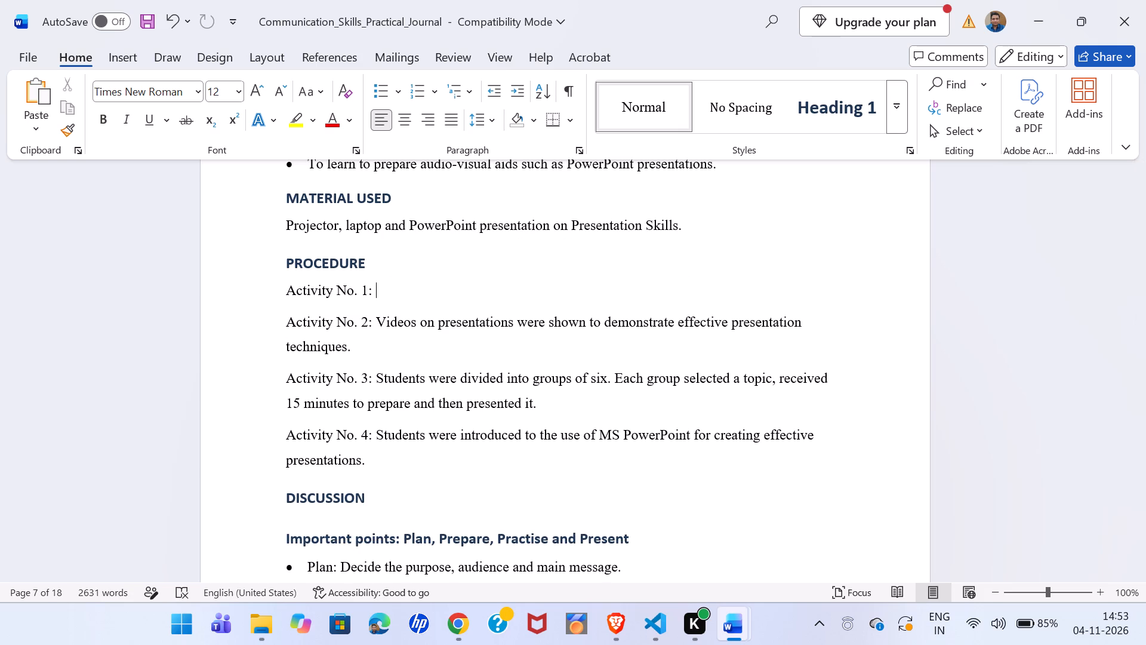
type("Performing a")
key("space")
type("Skit i")
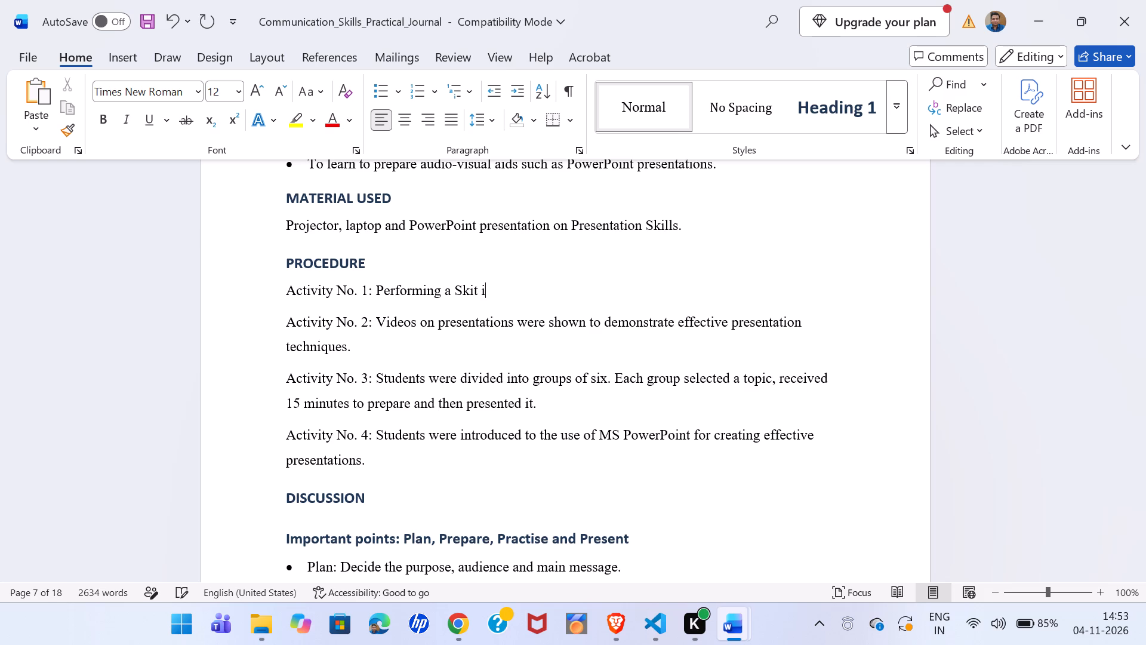
key("BackSpace")
type("in")
key("space")
type("groups of 4")
key("Down")
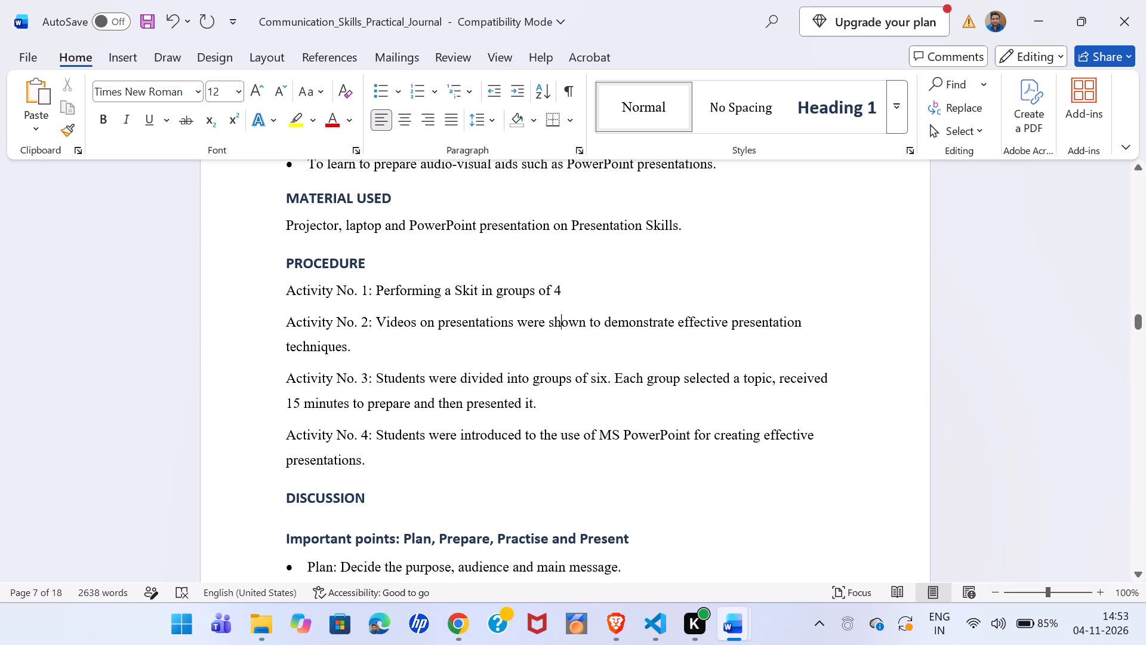
Look through Practicals No. 2 to 5 for activity, discussion and score sheet content that still needs filling in.
scroll(379, 318, "down", 7)
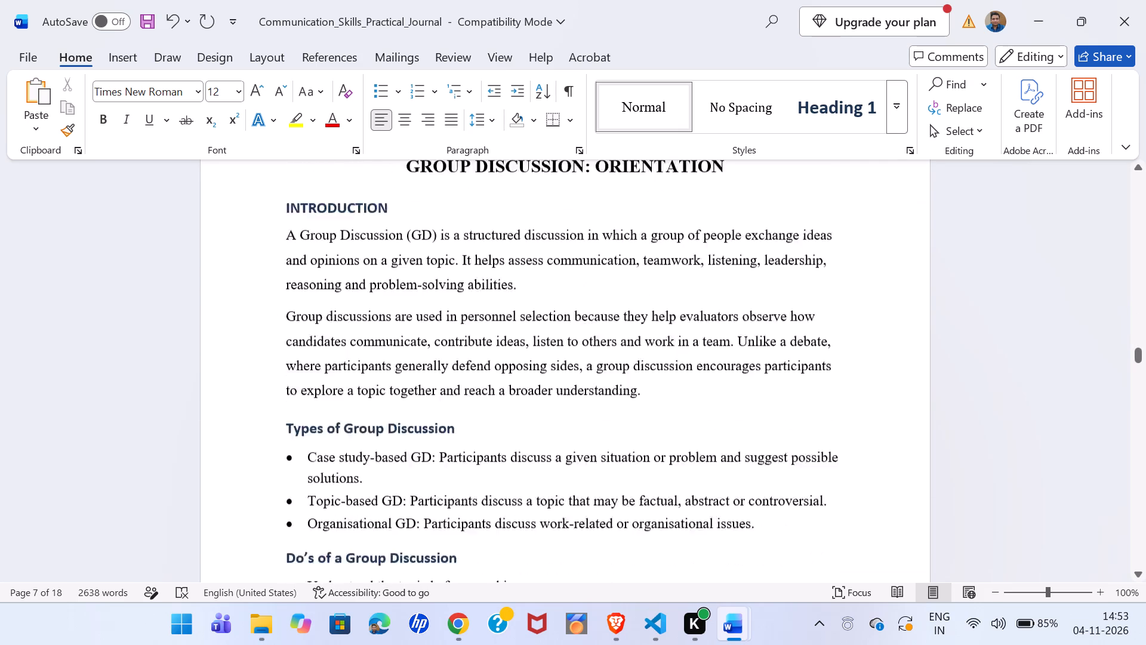
scroll(379, 318, "down", 9)
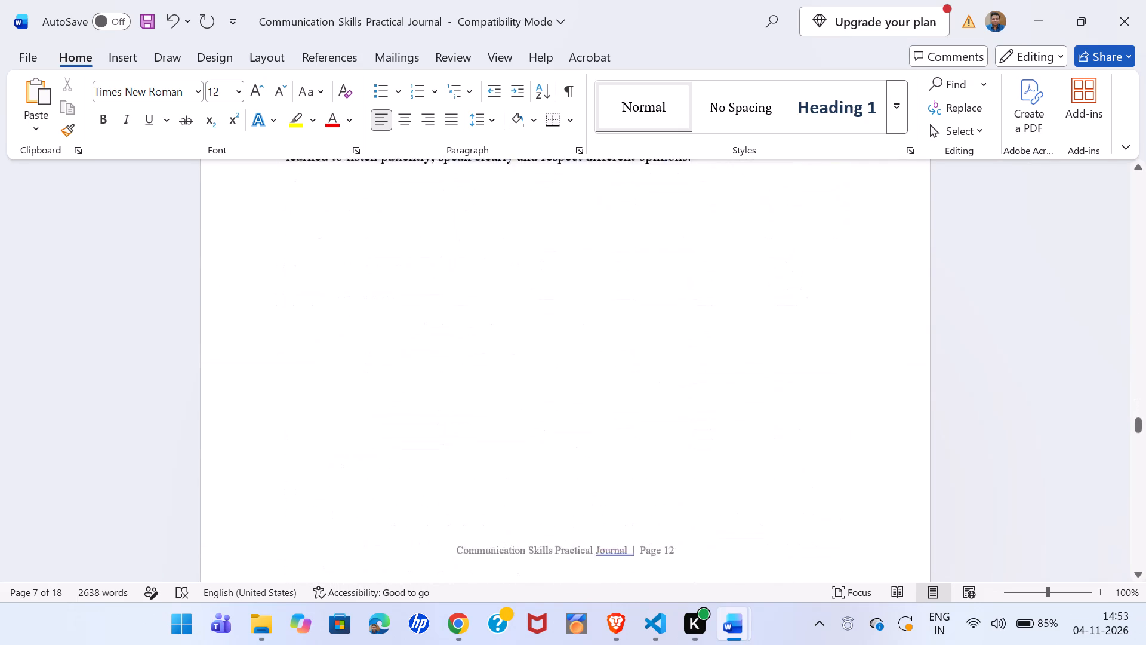
scroll(379, 318, "up", 5)
scroll(379, 318, "down", 1)
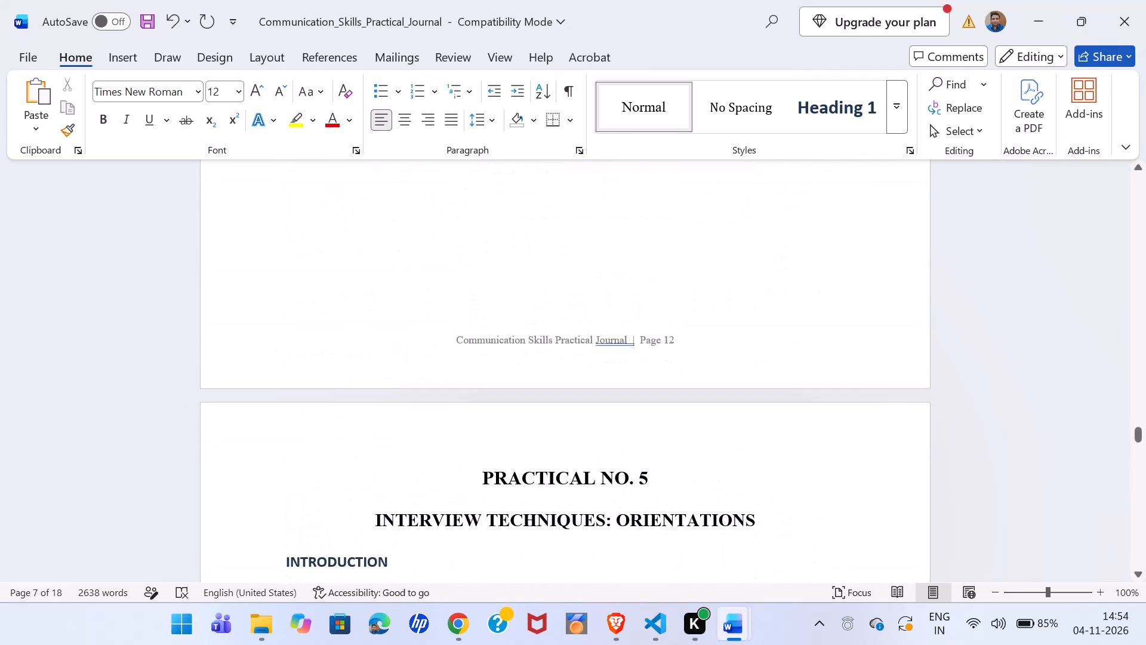
scroll(379, 318, "up", 5)
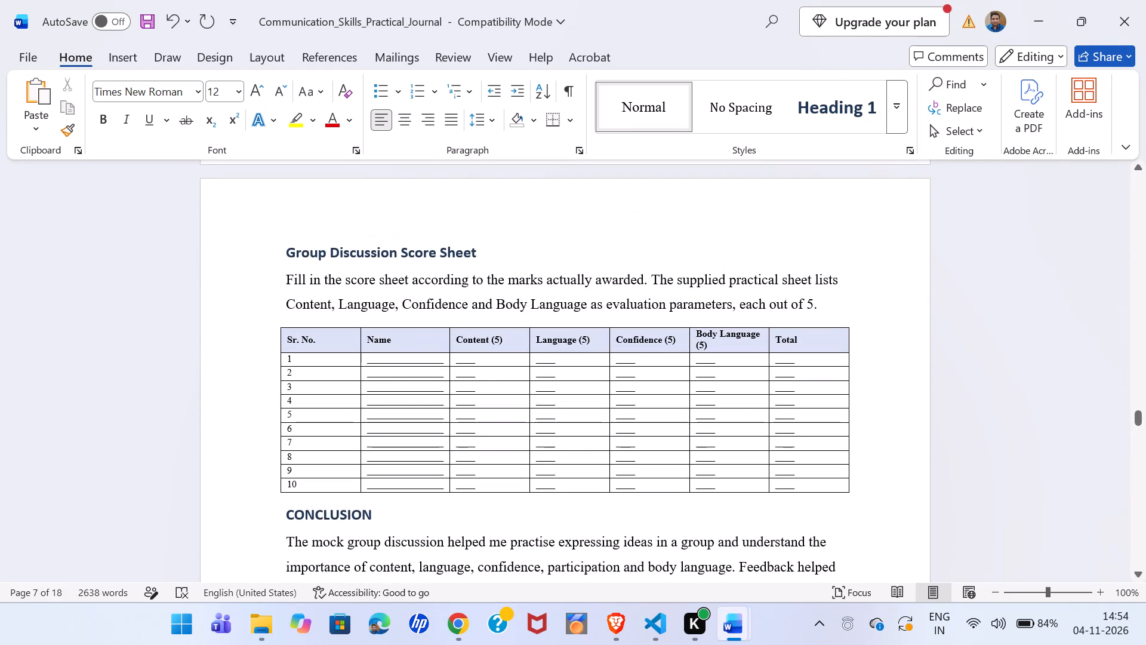
scroll(379, 318, "down", 2)
scroll(379, 318, "up", 1)
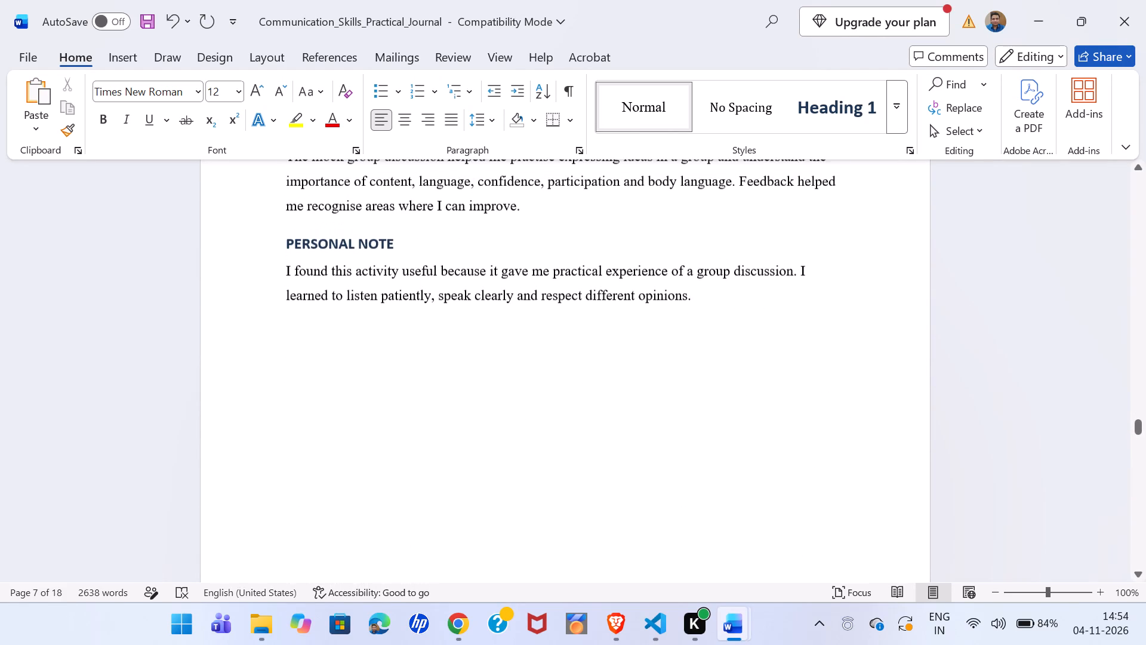
scroll(379, 318, "up", 7)
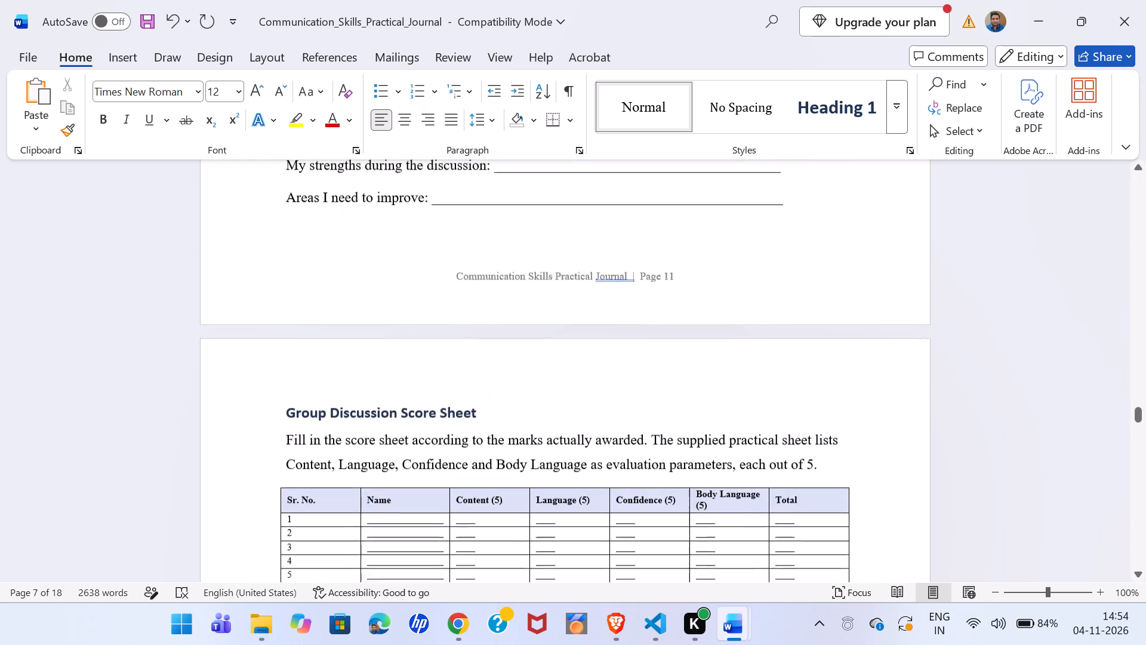
scroll(379, 318, "up", 6)
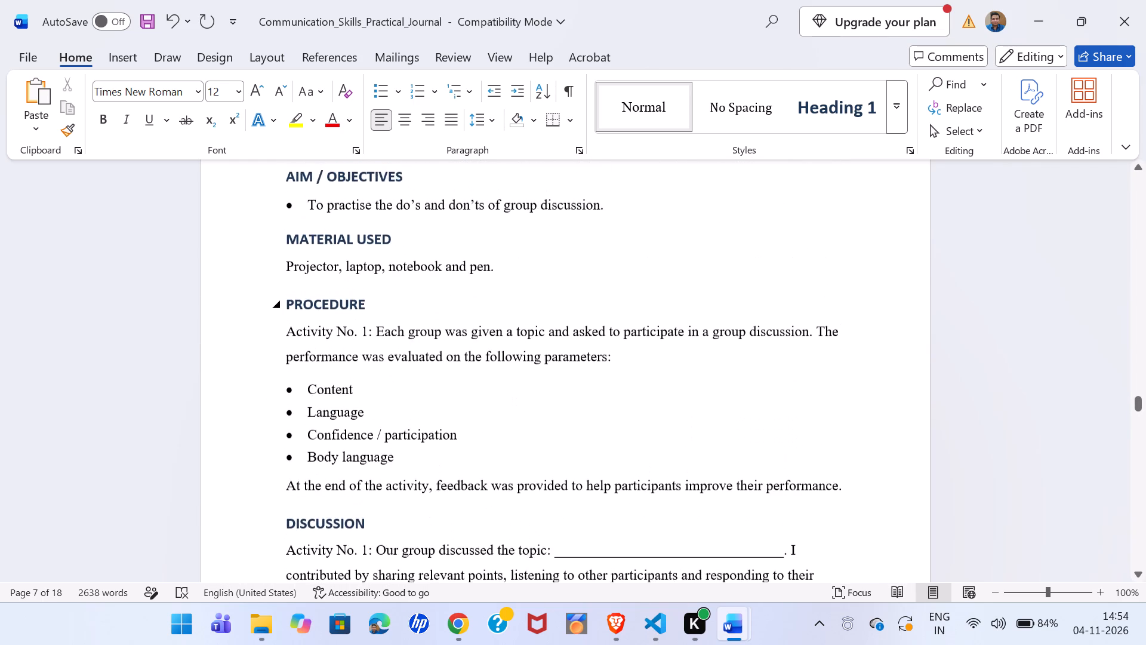
scroll(379, 318, "up", 9)
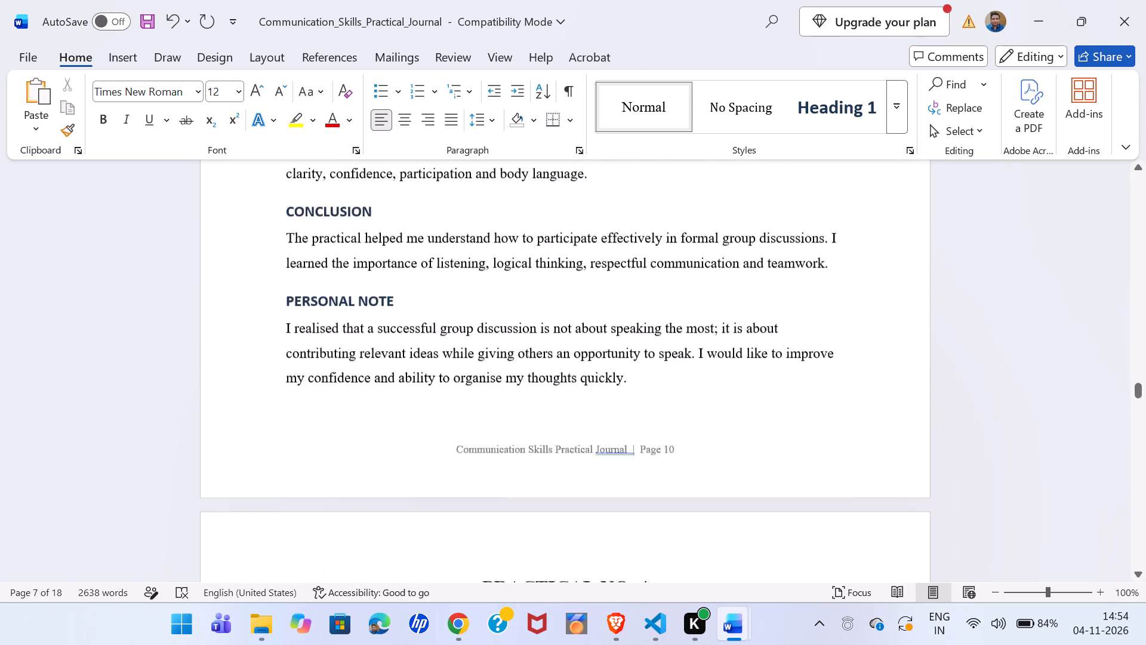
scroll(379, 318, "up", 5)
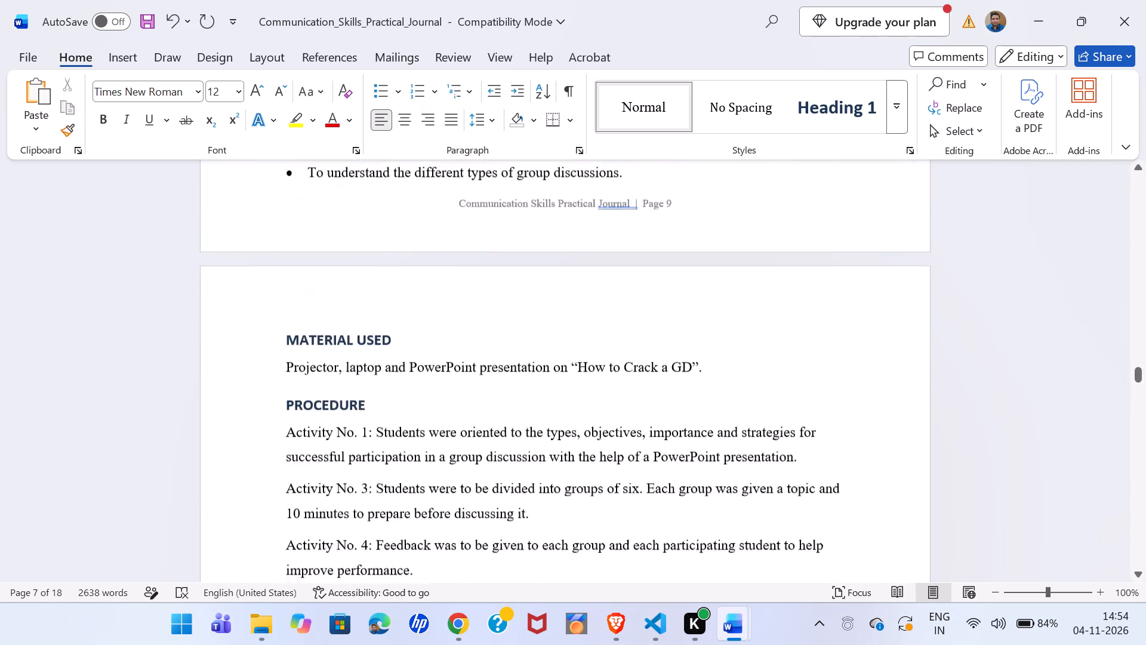
scroll(379, 318, "up", 4)
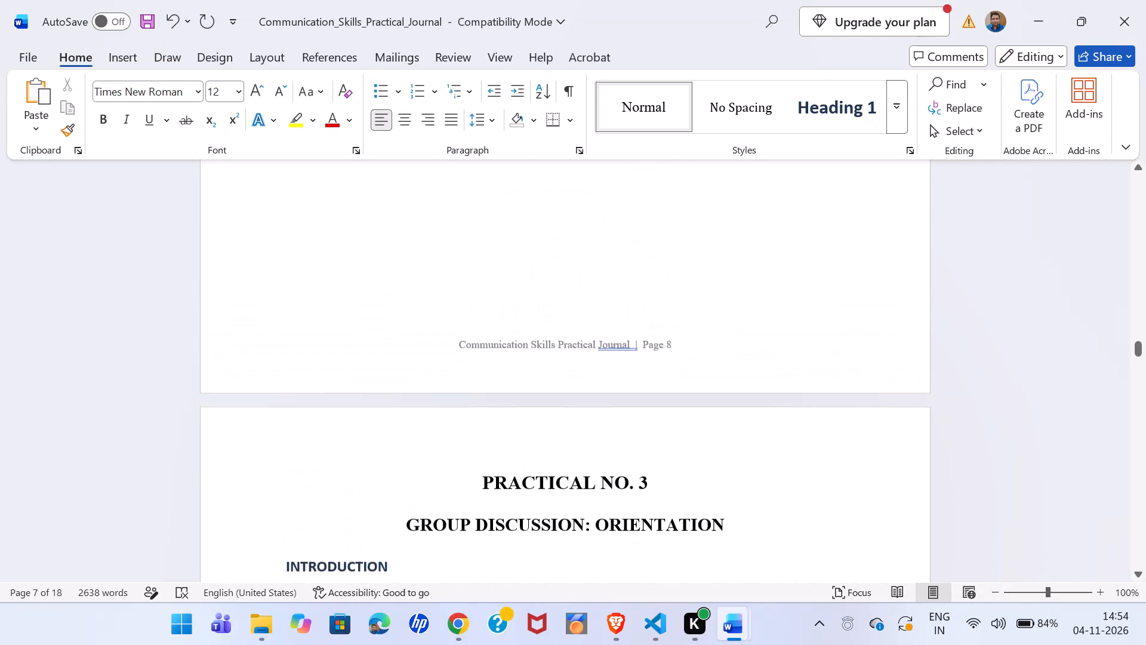
scroll(379, 318, "up", 2)
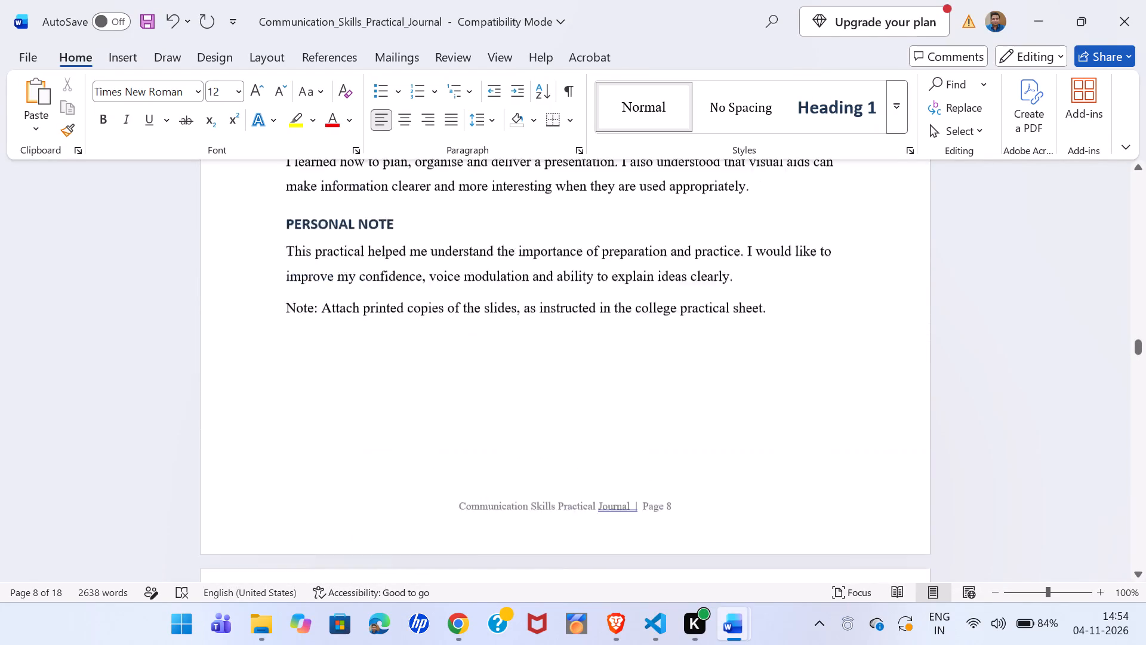
scroll(379, 318, "up", 4)
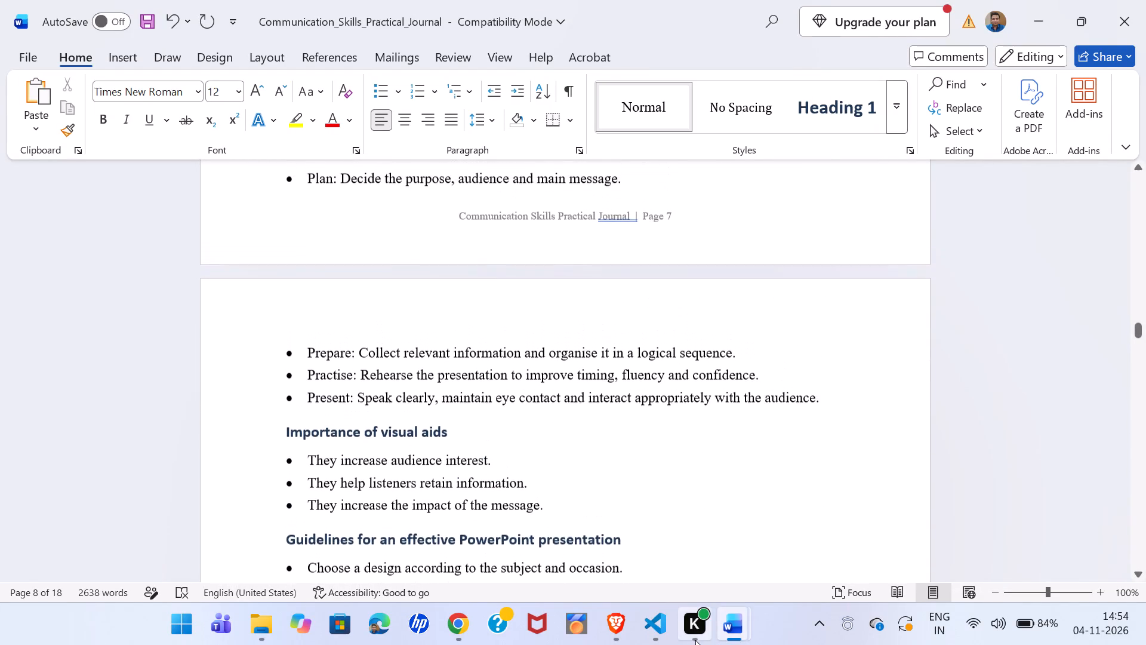
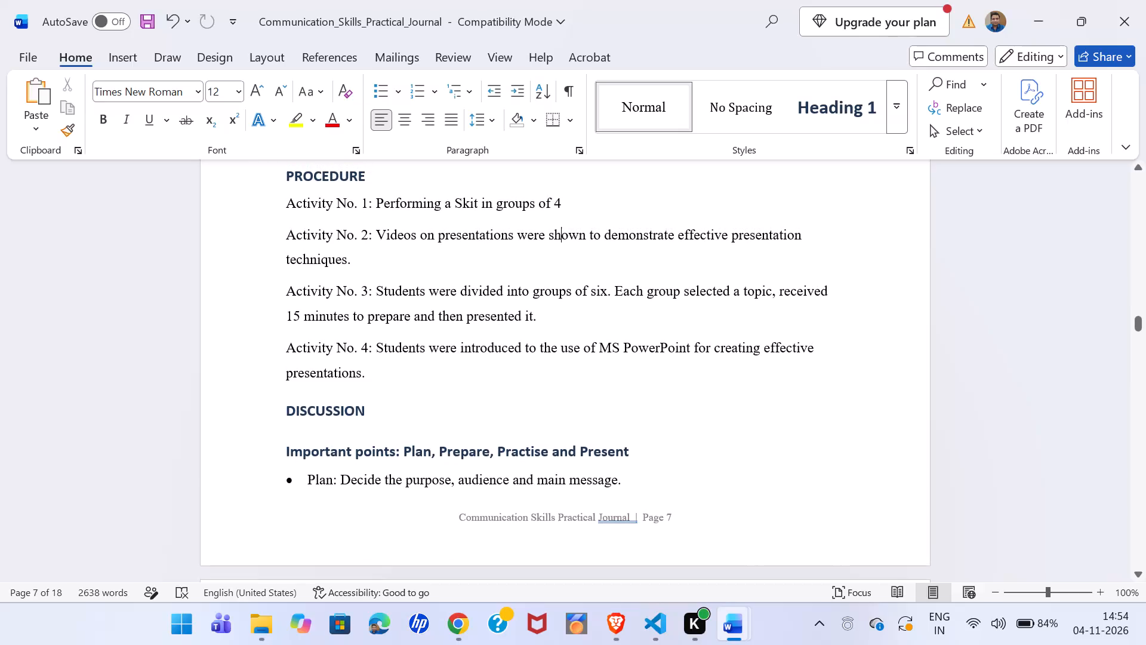
Delete the Activity No. 2 description in the Practical No. 2 procedure, keeping its label.
scroll(753, 475, "up", 1)
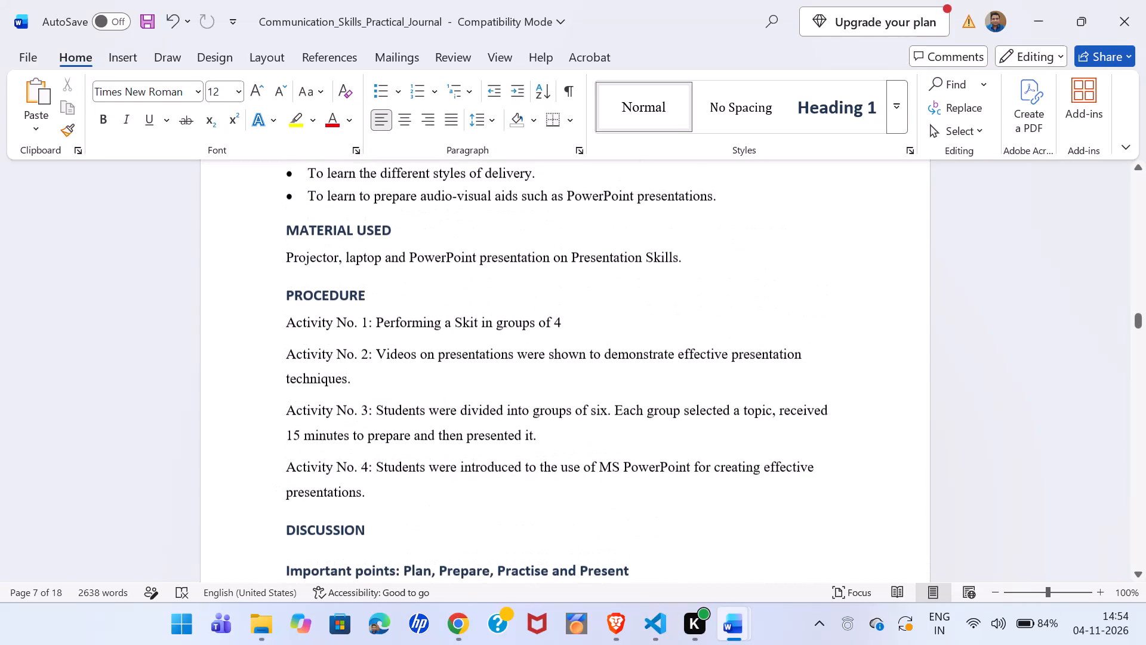
scroll(753, 475, "up", 1)
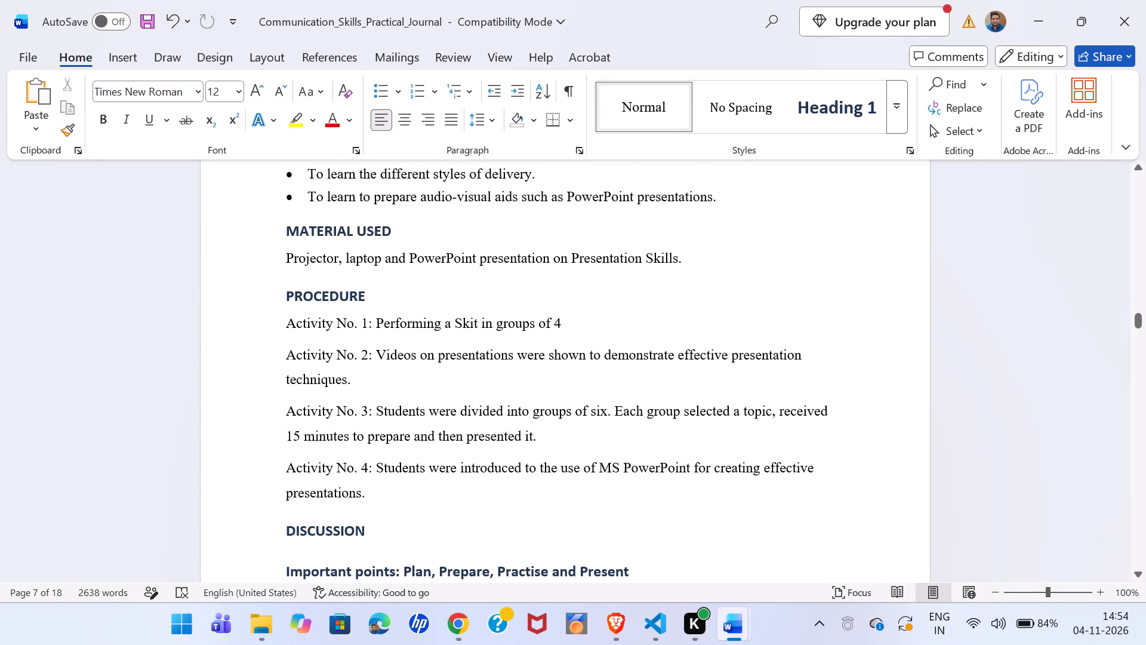
left_click_drag(378, 351, 369, 381)
key("BackSpace")
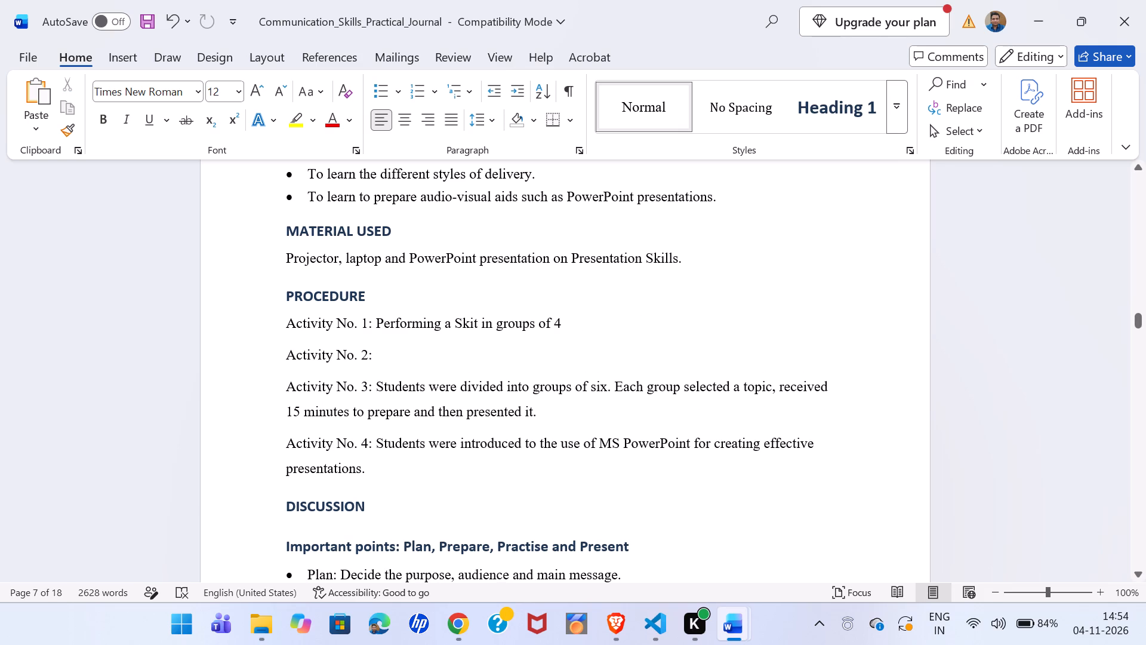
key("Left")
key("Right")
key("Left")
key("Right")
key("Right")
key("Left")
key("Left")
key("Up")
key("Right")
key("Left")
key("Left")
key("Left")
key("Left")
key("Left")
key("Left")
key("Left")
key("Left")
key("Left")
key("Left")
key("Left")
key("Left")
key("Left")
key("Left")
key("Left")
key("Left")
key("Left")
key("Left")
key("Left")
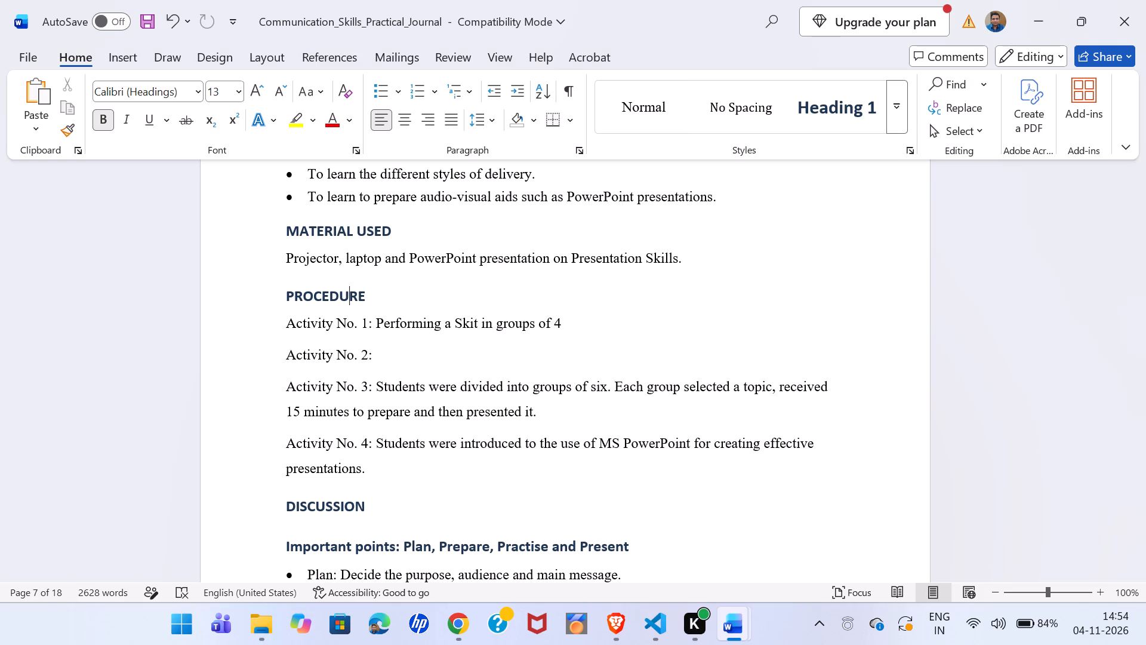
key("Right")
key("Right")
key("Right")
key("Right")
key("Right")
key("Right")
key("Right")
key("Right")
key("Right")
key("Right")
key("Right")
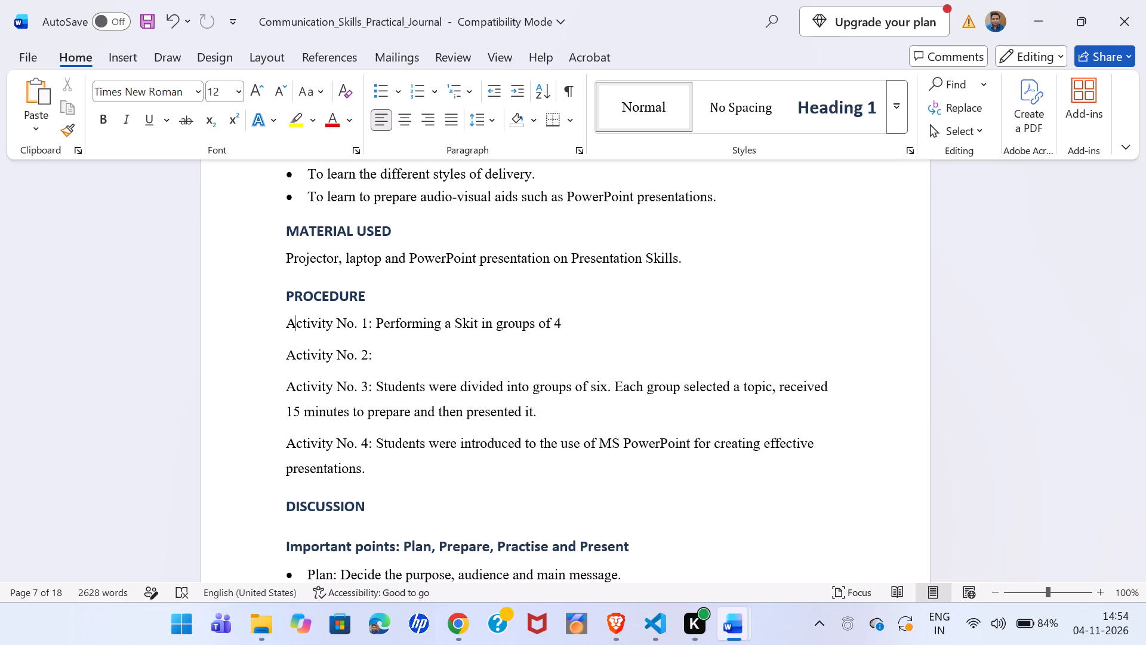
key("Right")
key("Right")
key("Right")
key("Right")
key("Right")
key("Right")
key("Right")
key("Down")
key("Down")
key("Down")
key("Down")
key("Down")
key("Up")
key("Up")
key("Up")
Enter “Advertisement of specific products in groups” as the Activity No. 2 description in the Practical No. 2 procedure.
key("Up")
key("space")
type("Advertis")
type("ement")
key("space")
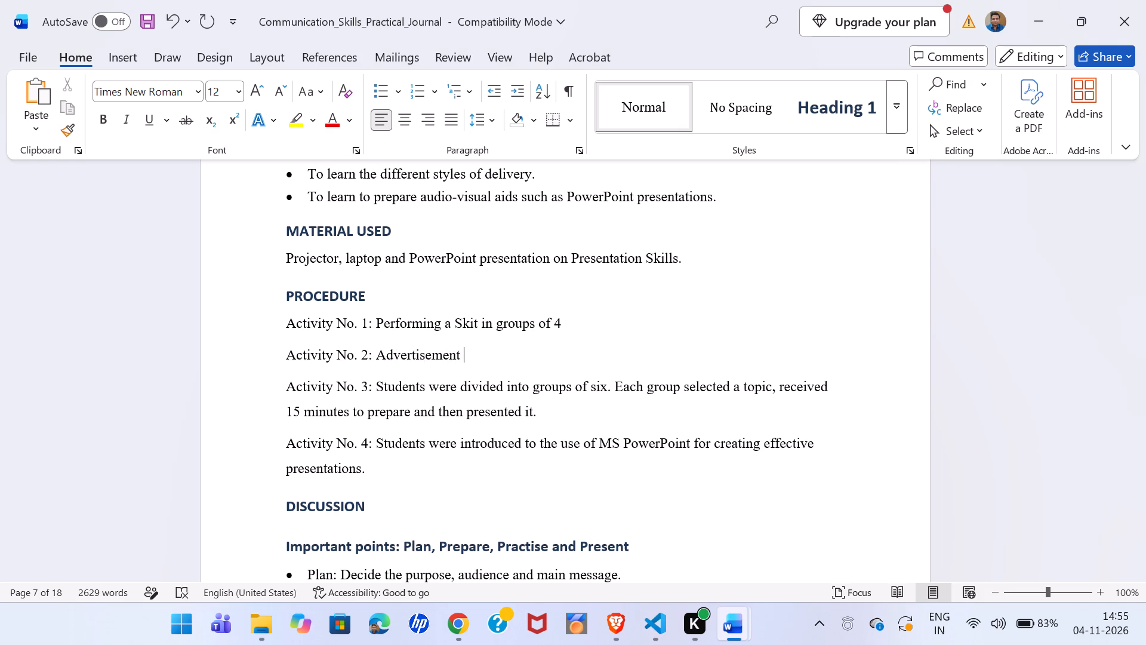
type("of specifc")
key("BackSpace")
type("ic products in groi")
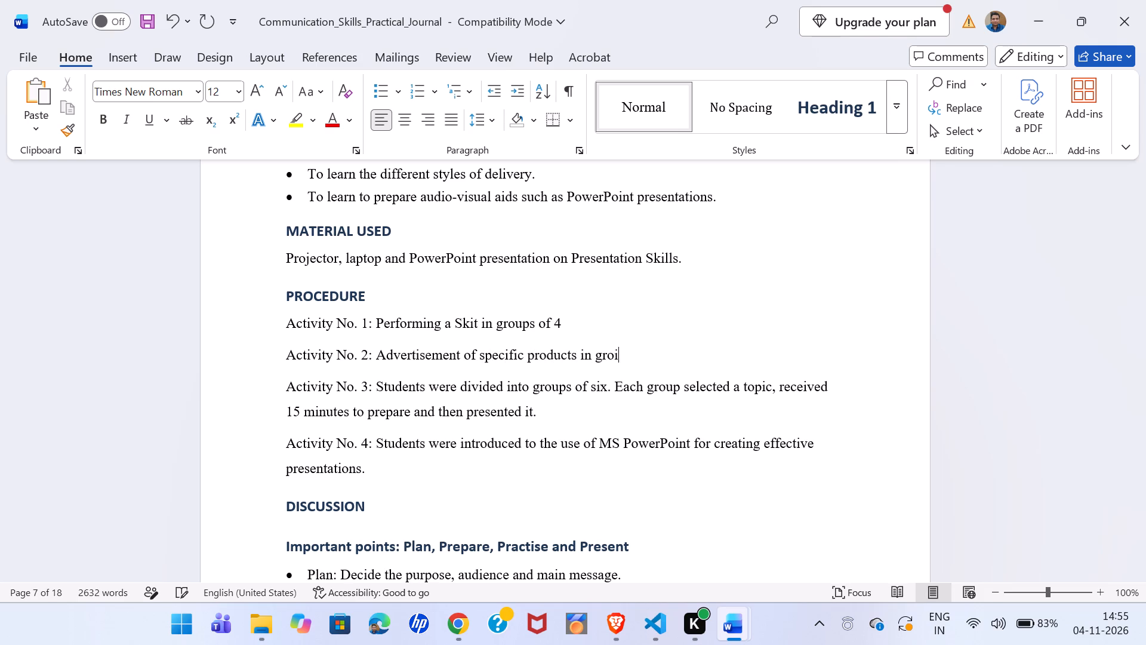
key("BackSpace")
type("ups")
Delete the note about attaching printed copies of the slides below the Practical No. 2 personal note.
scroll(396, 407, "down", 3)
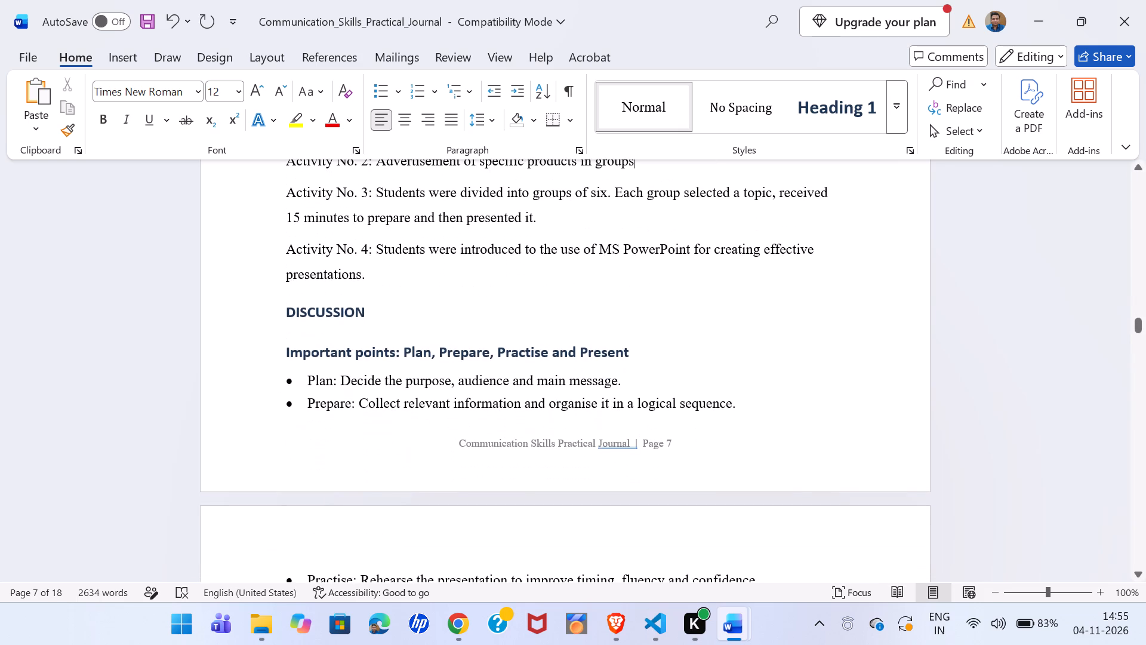
scroll(410, 471, "down", 1)
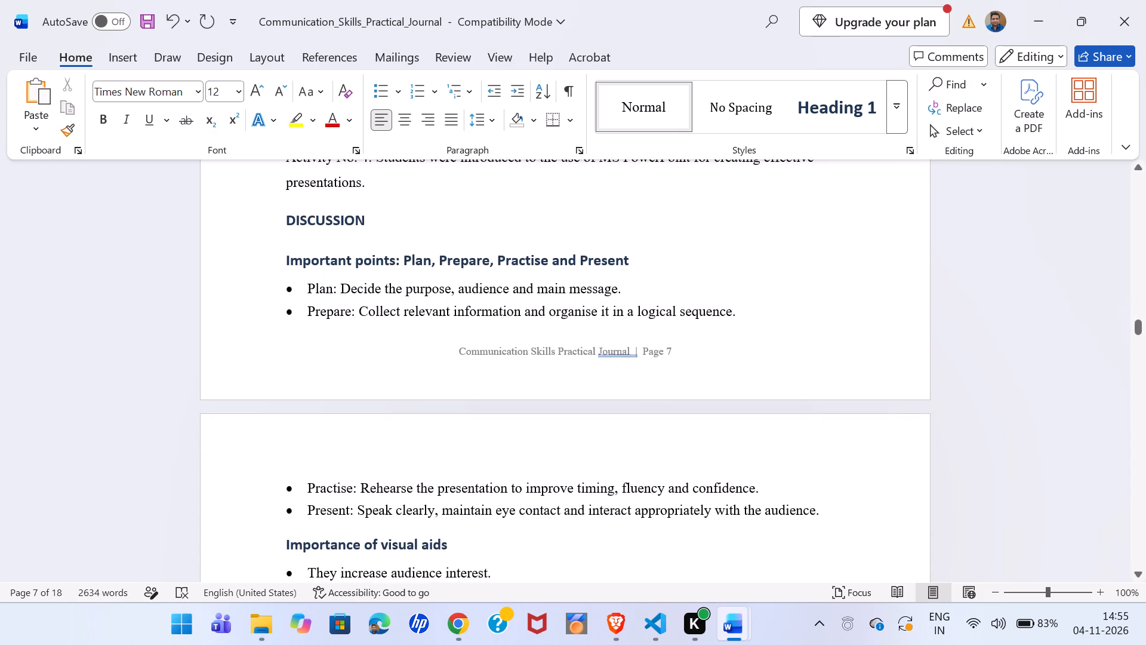
scroll(410, 471, "down", 2)
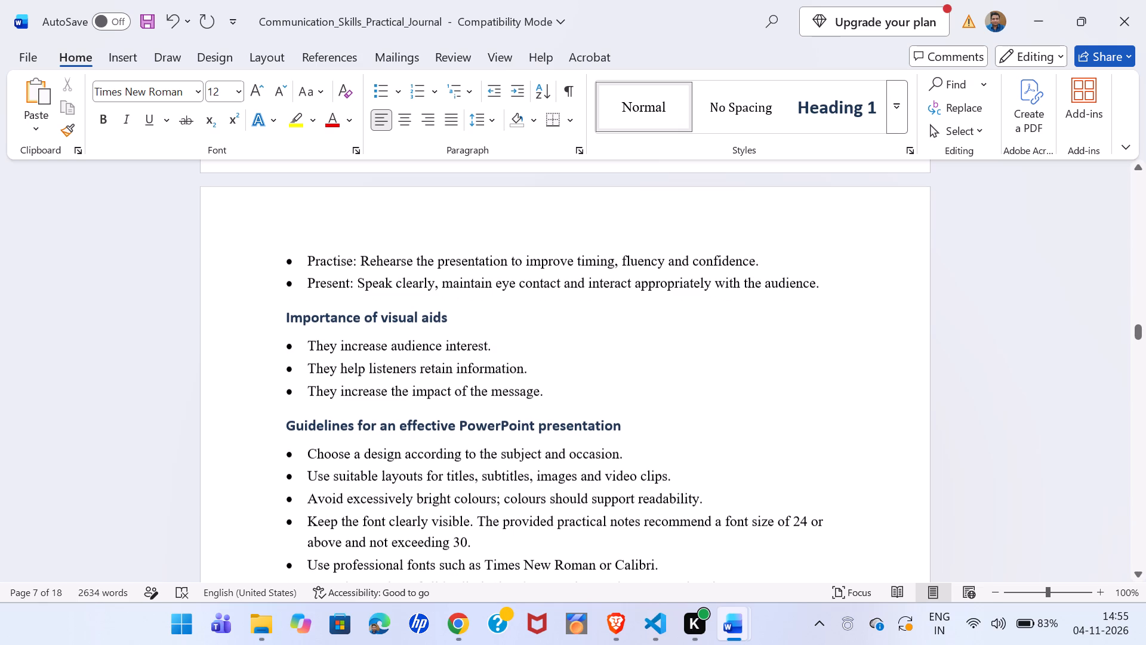
scroll(410, 471, "down", 3)
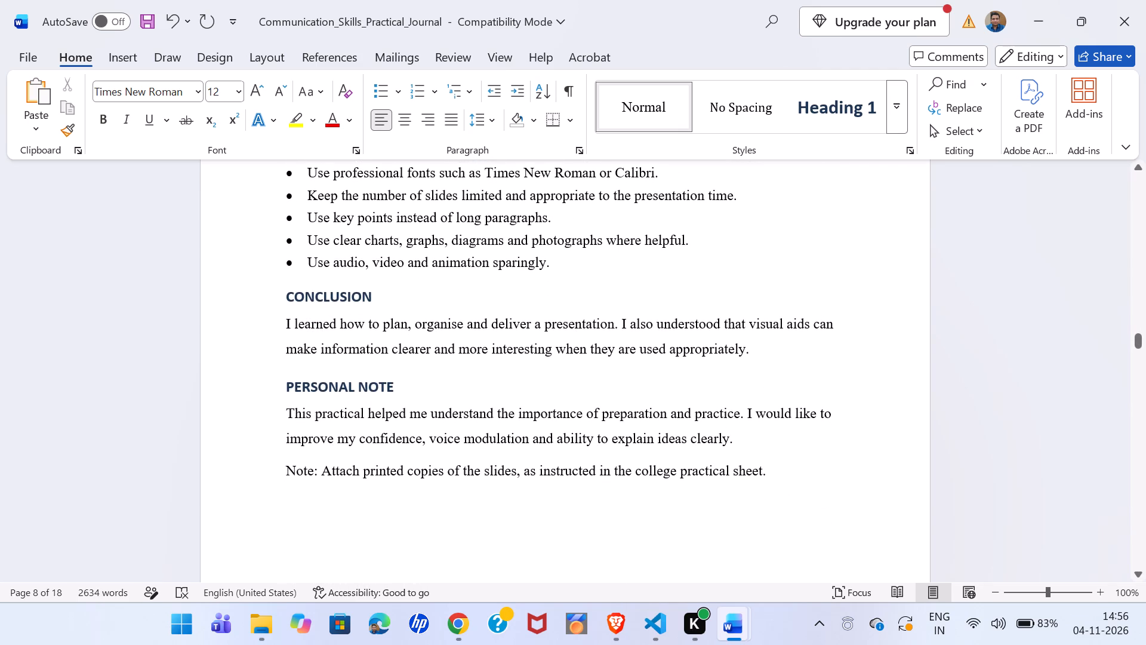
scroll(410, 471, "down", 1)
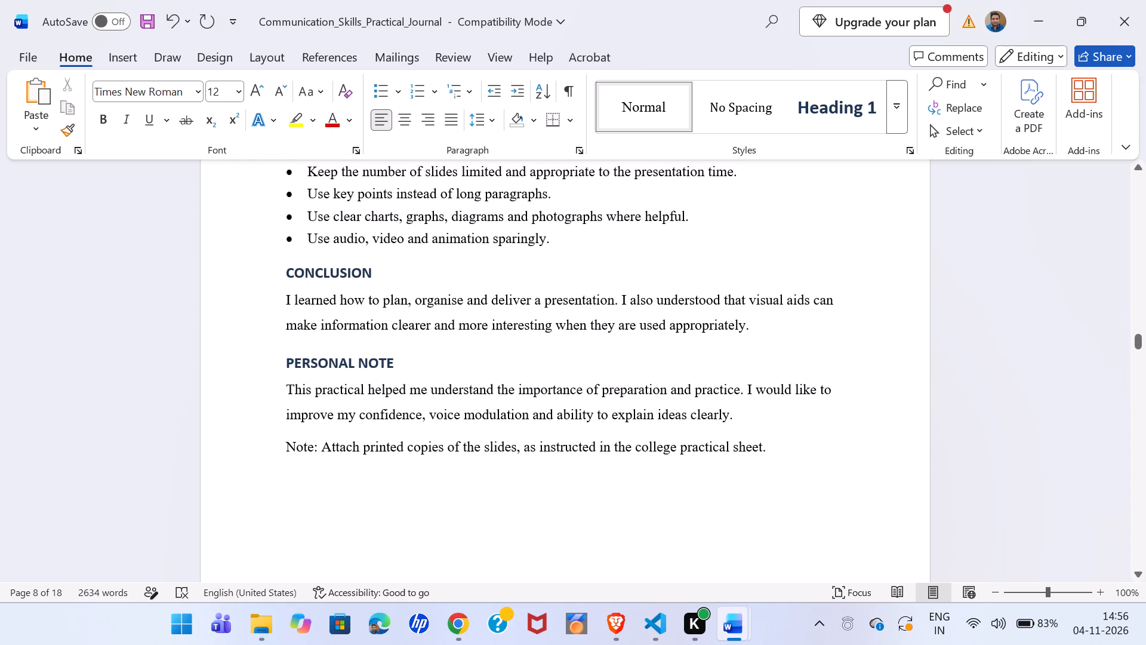
left_click_drag(274, 453, 770, 443)
key("BackSpace")
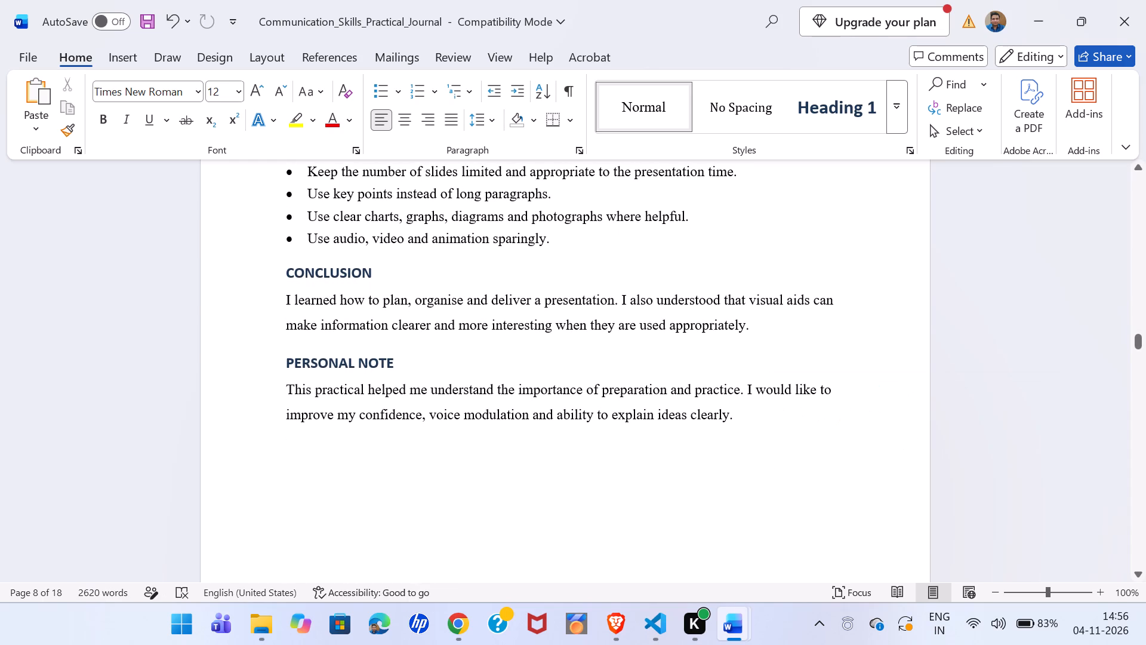
Review Practicals No. 2 and 3 up to the start of Practical No. 4 for activities, notes and placeholders that still need editing.
scroll(770, 443, "up", 2)
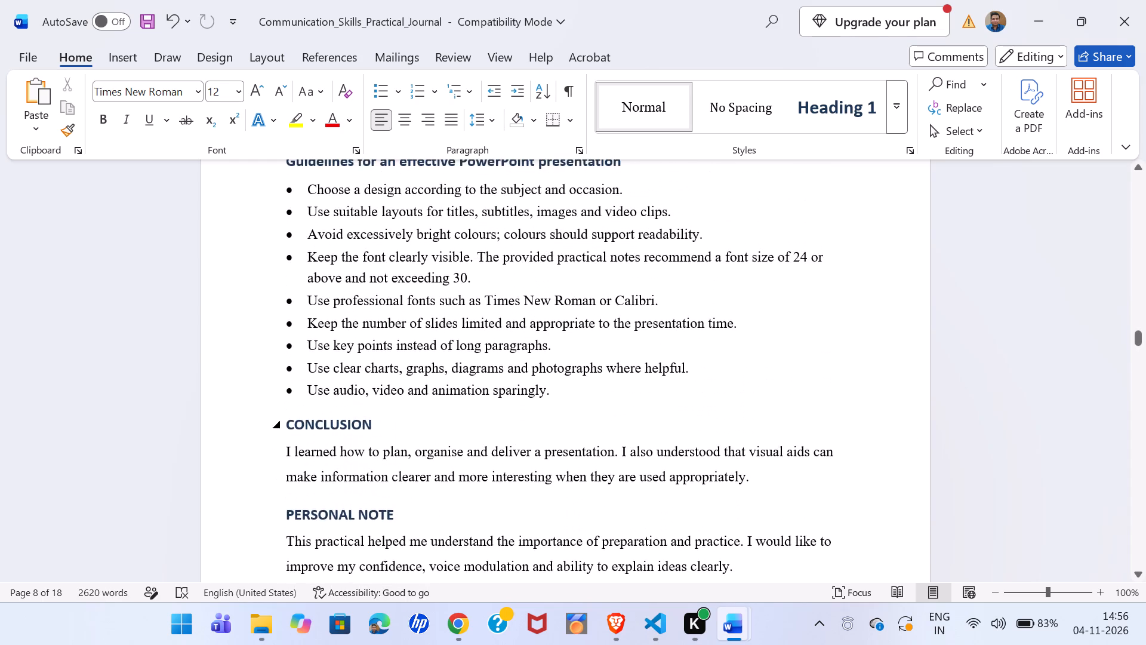
scroll(770, 443, "up", 7)
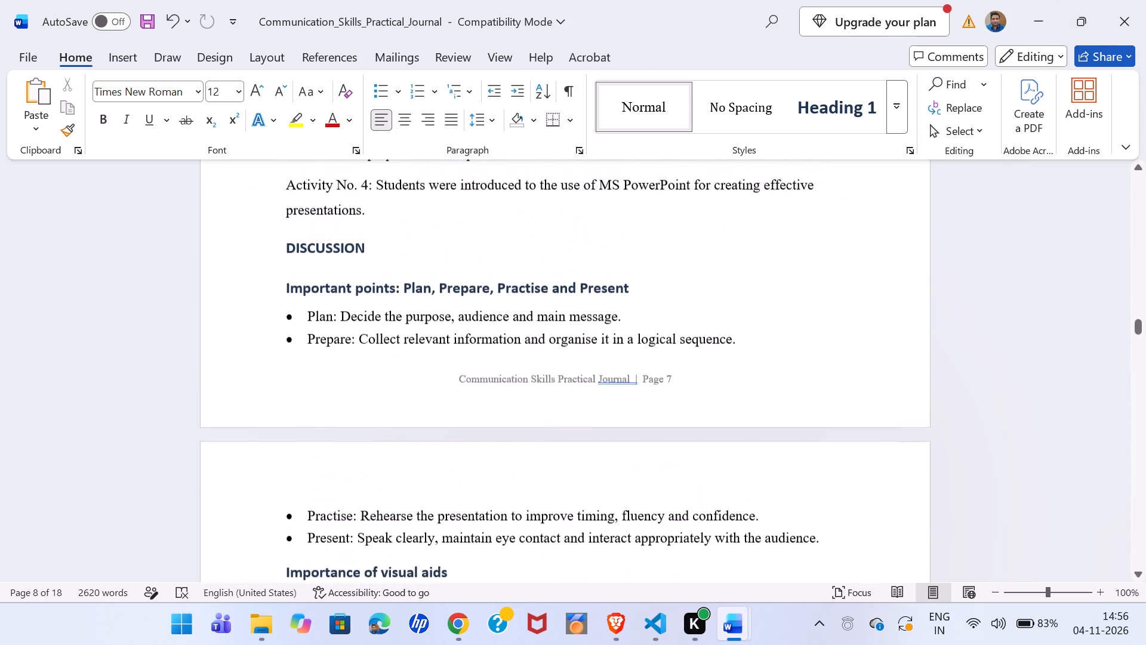
scroll(770, 443, "up", 3)
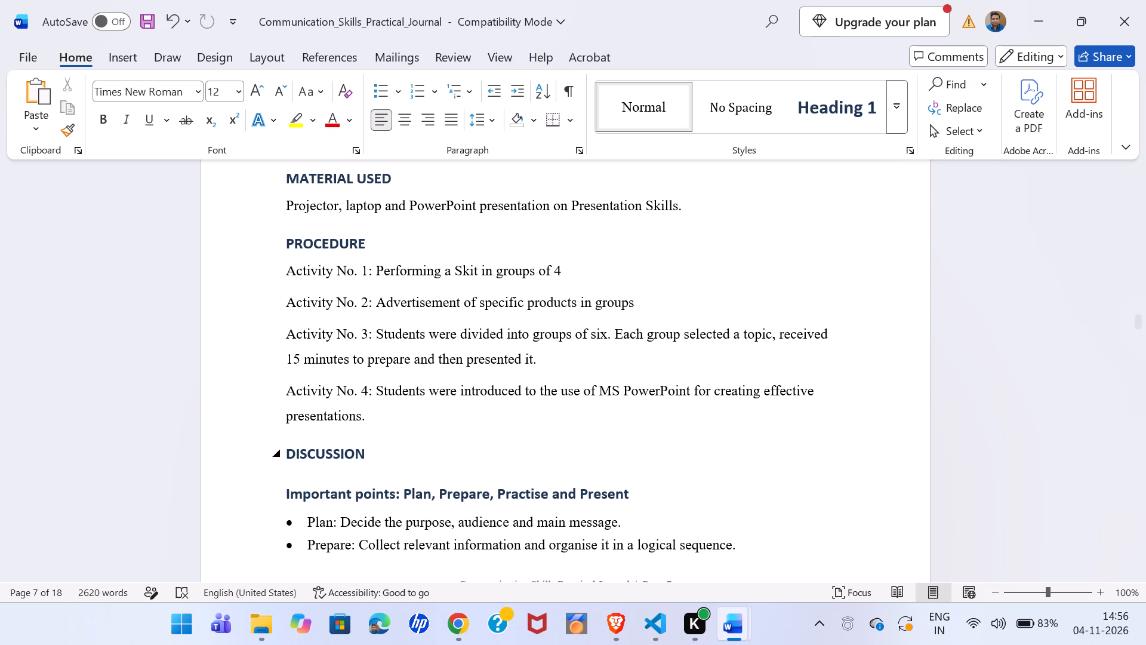
scroll(456, 426, "down", 2)
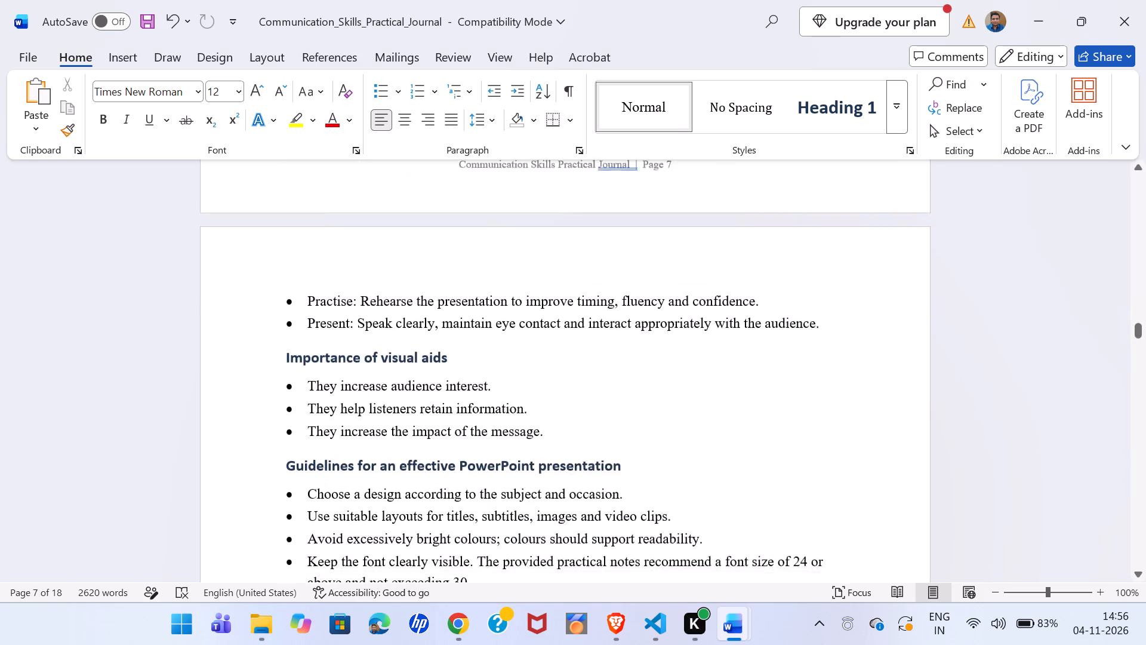
scroll(456, 426, "down", 6)
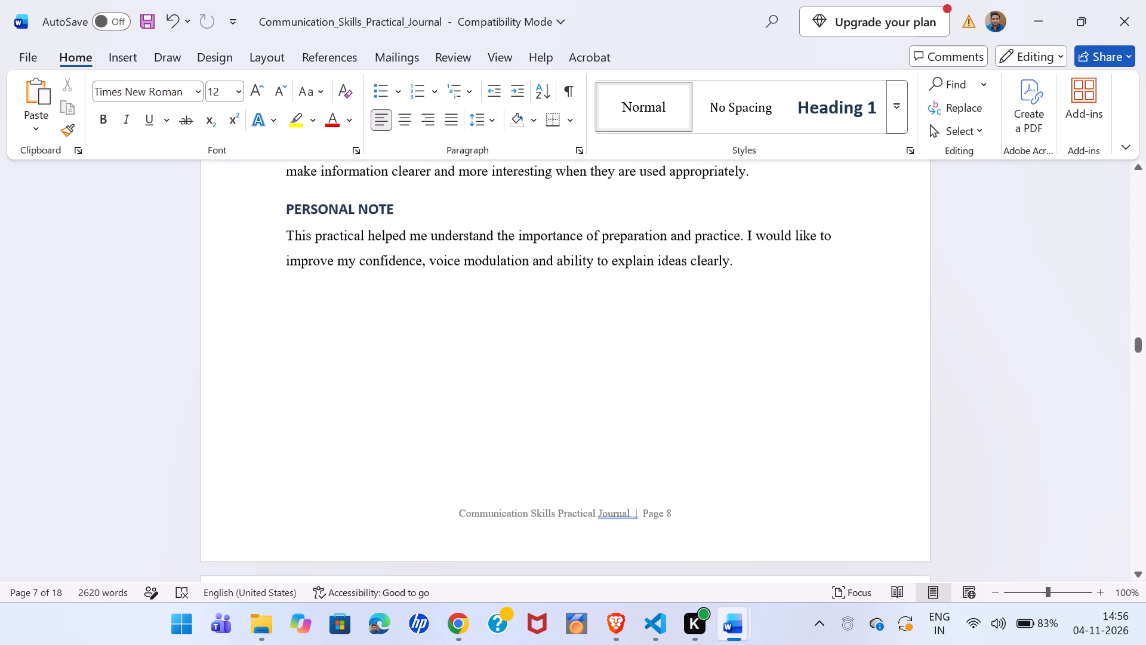
scroll(450, 398, "down", 4)
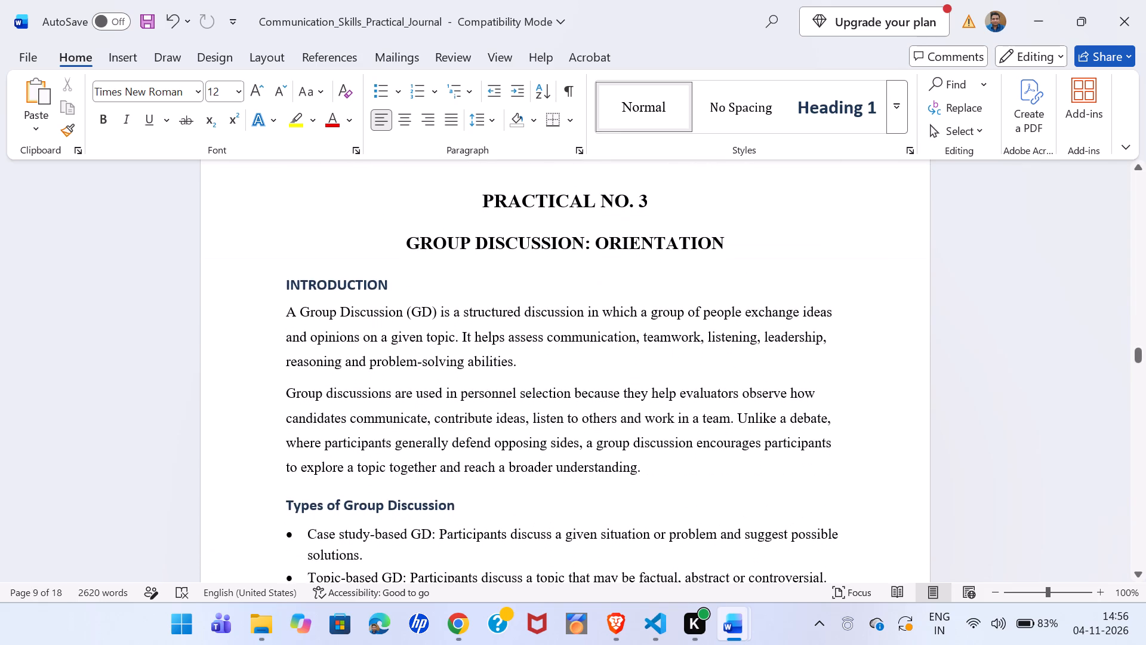
scroll(450, 398, "down", 5)
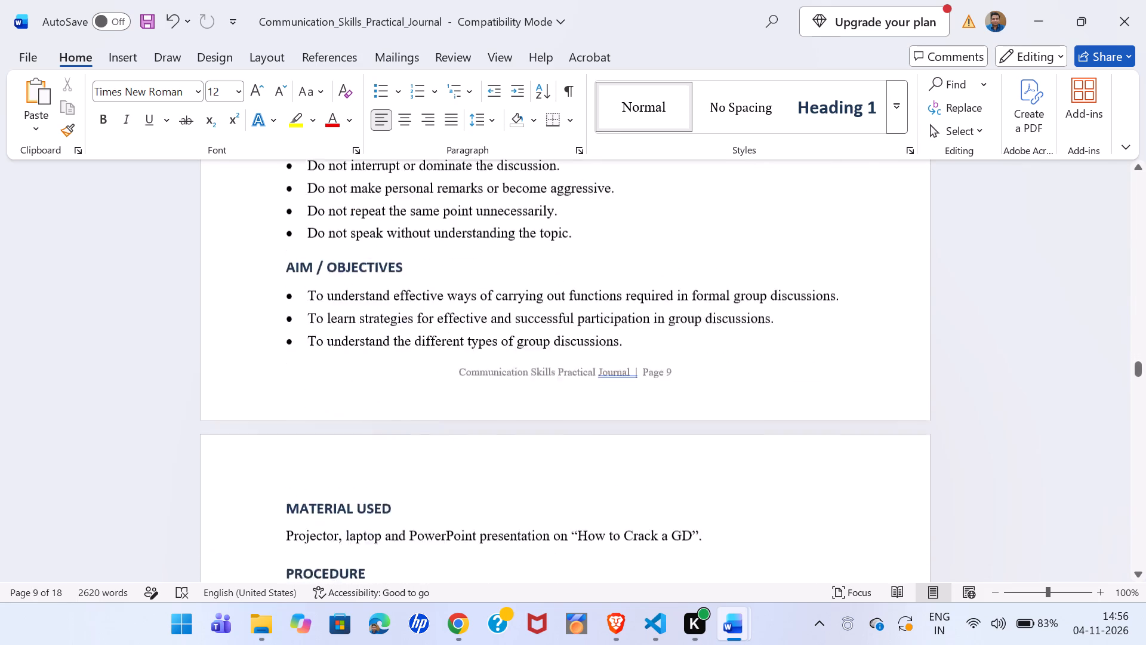
scroll(450, 398, "down", 2)
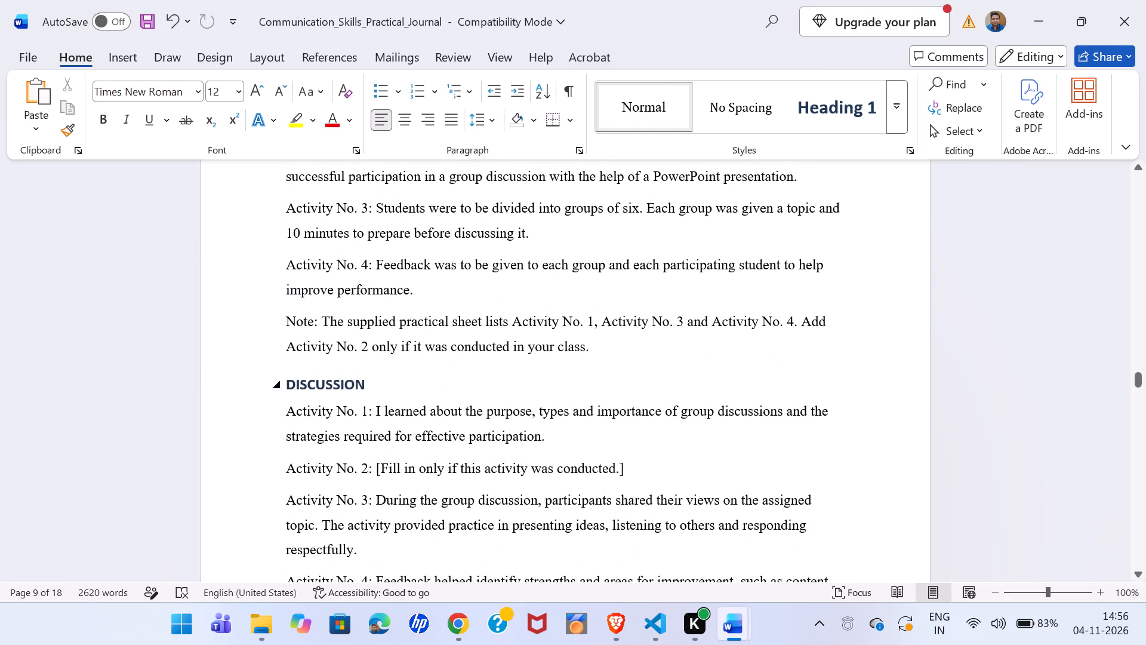
scroll(450, 398, "down", 4)
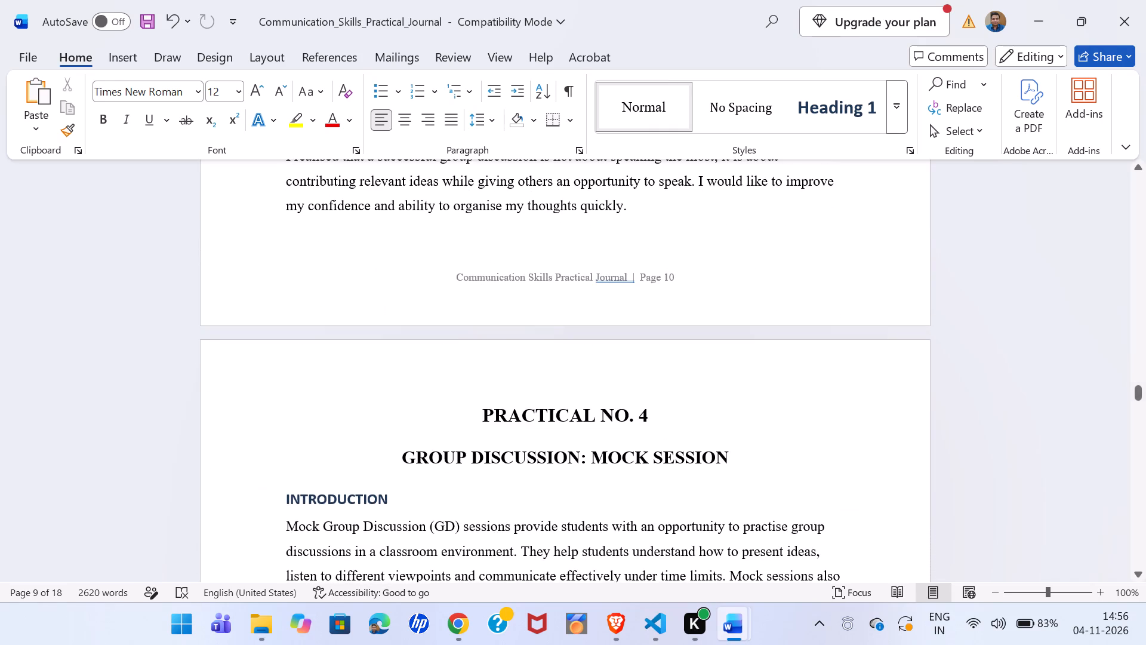
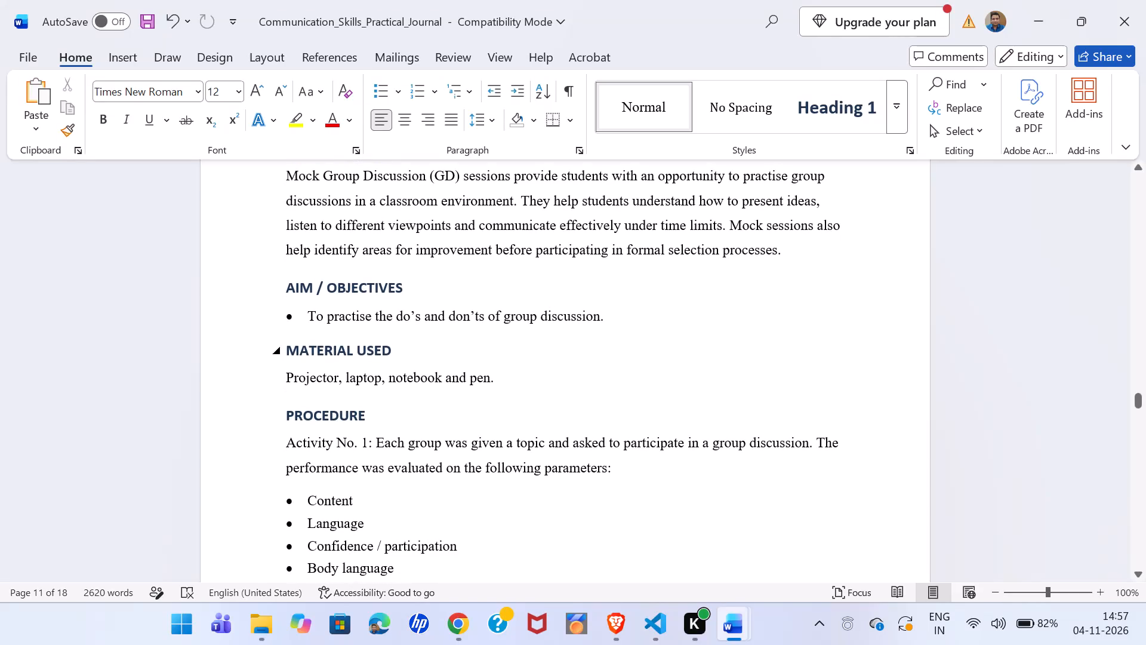
Review the mock group discussion practical up to the start of Practical No. 5, and recheck Practical No. 3 for content needing edits.
scroll(629, 340, "down", 3)
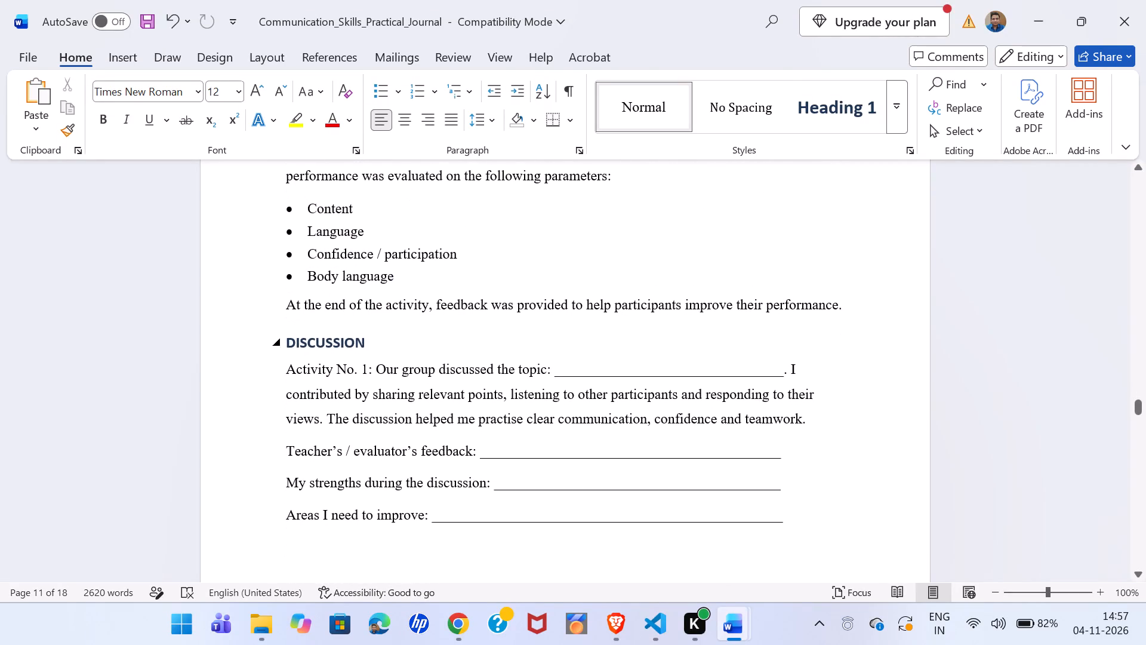
scroll(629, 340, "down", 3)
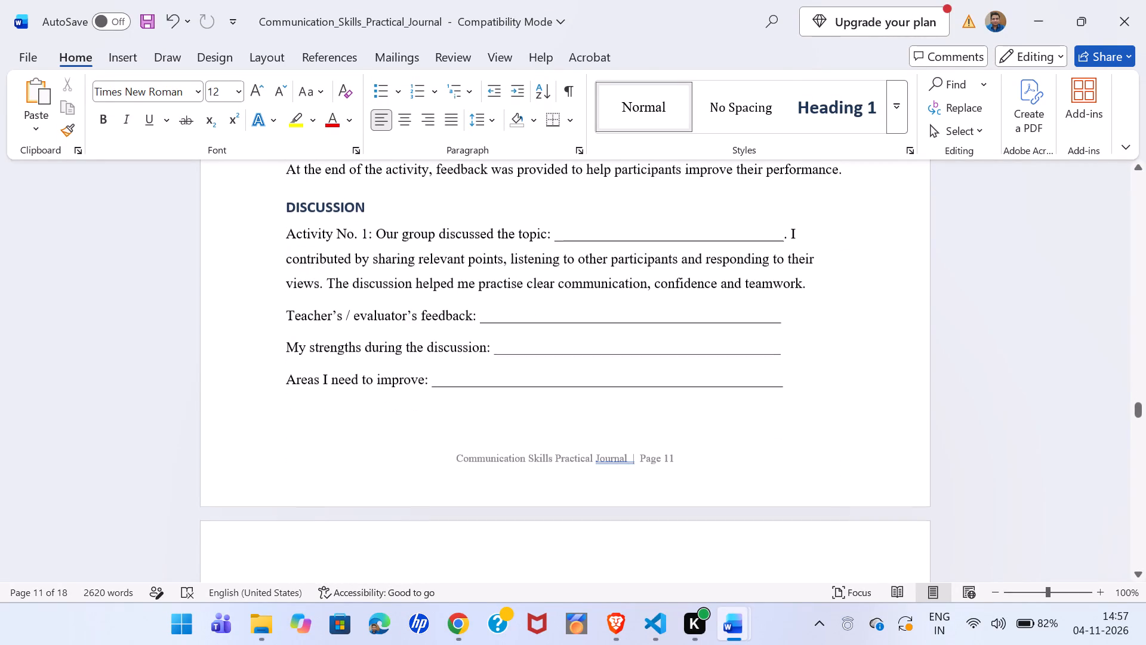
scroll(629, 340, "down", 1)
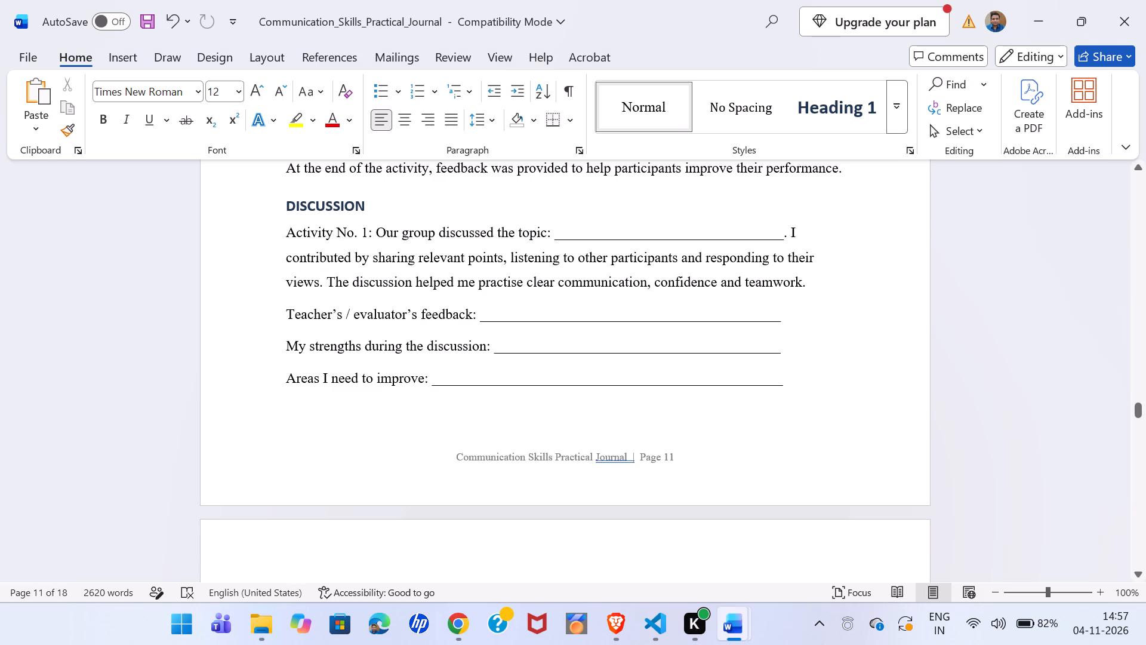
scroll(629, 340, "down", 5)
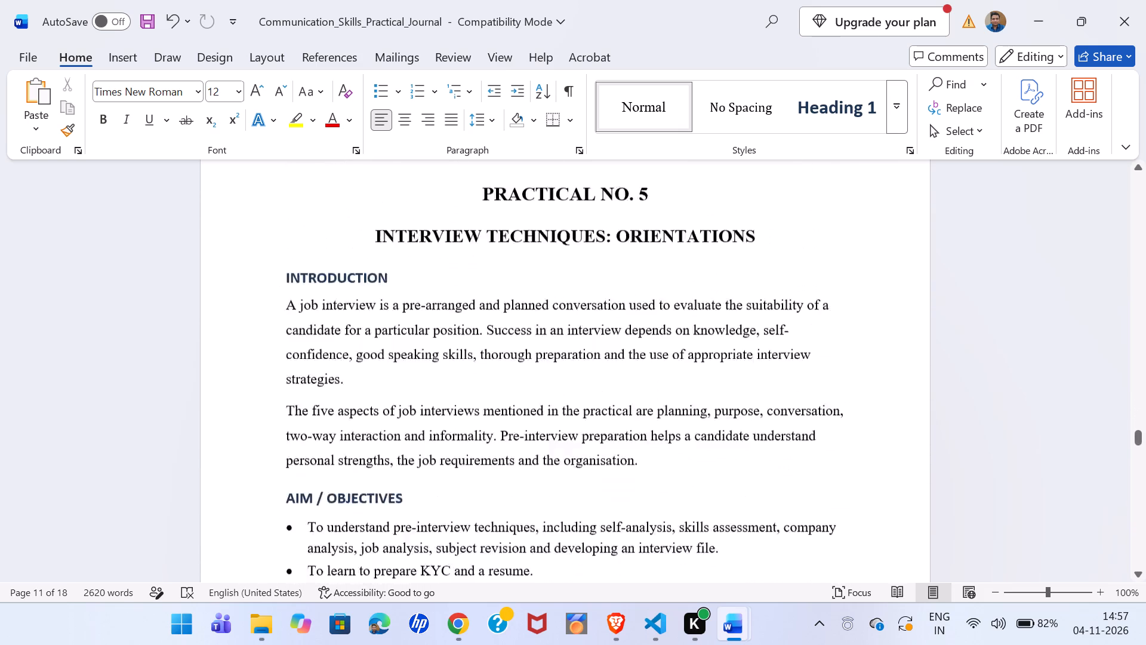
scroll(629, 340, "up", 7)
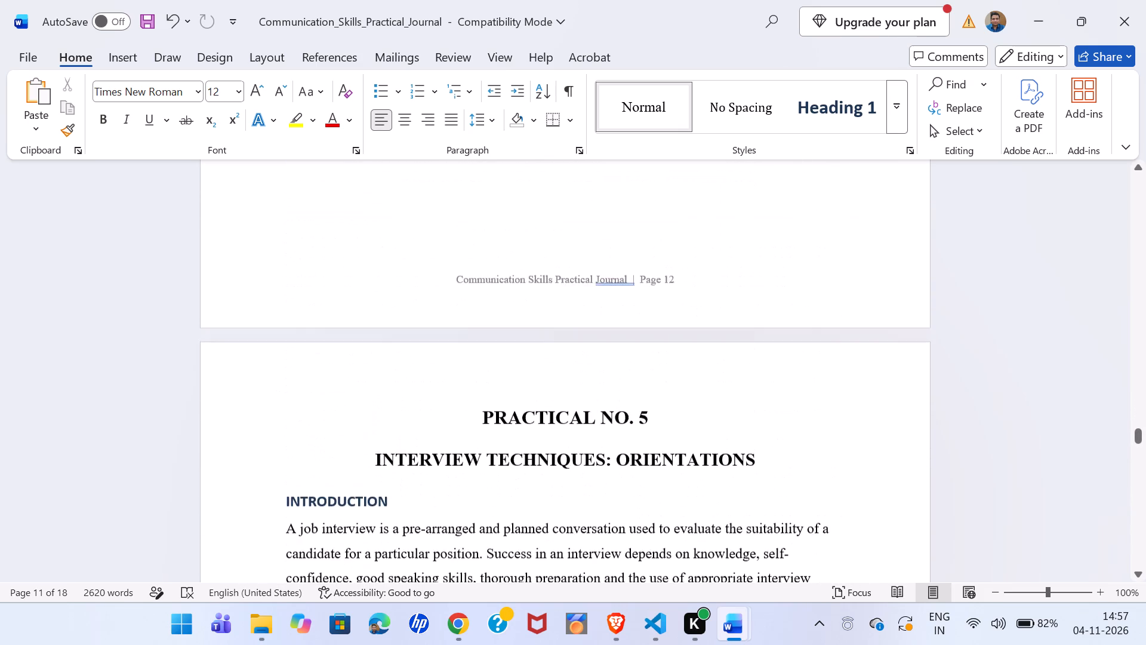
scroll(629, 340, "up", 3)
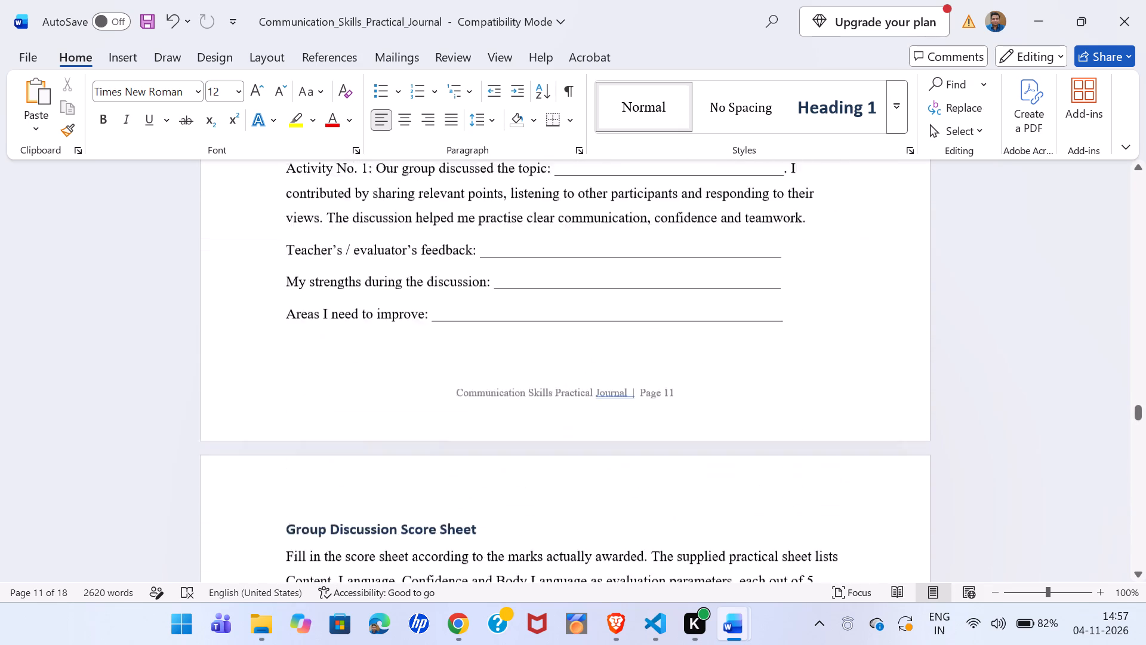
scroll(629, 340, "up", 4)
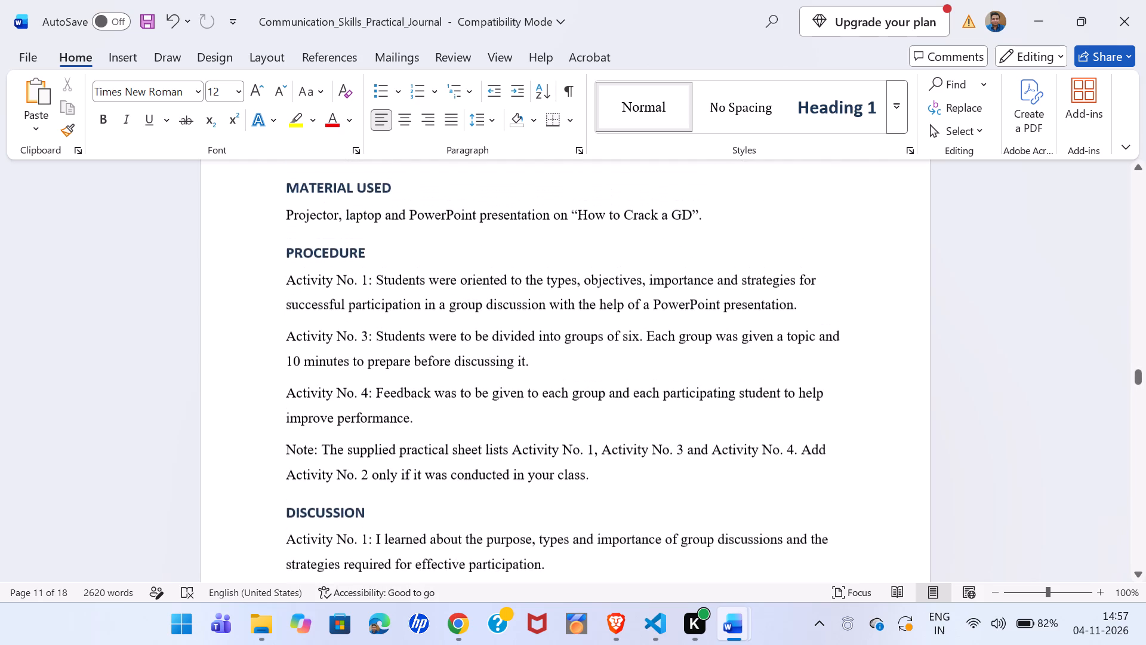
scroll(629, 340, "up", 4)
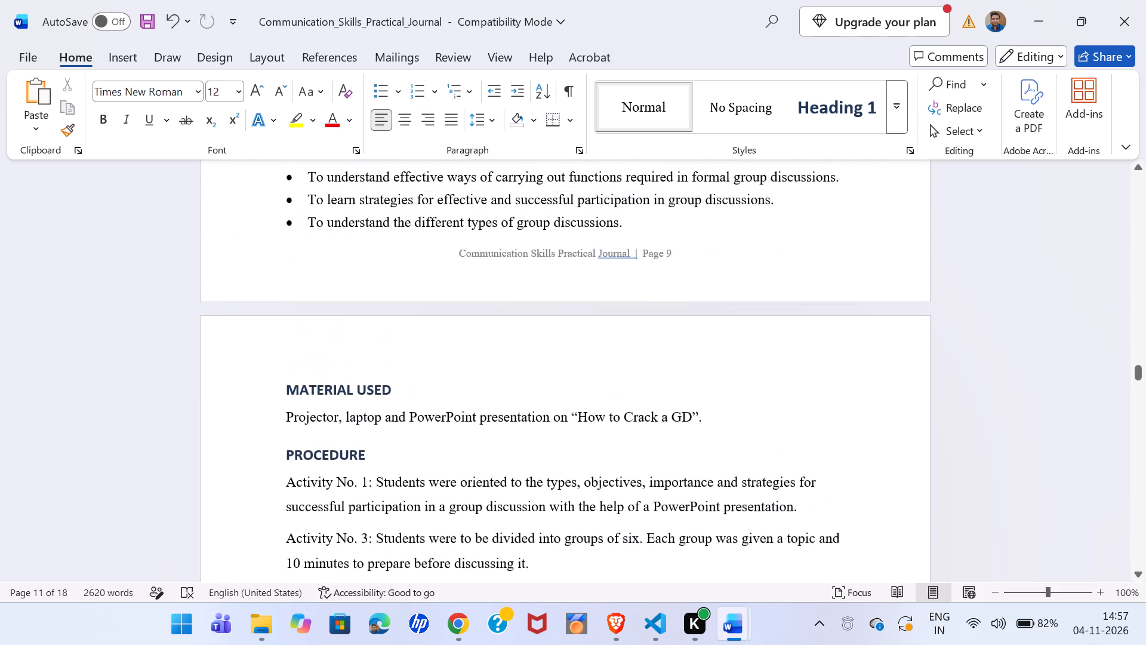
scroll(629, 340, "up", 5)
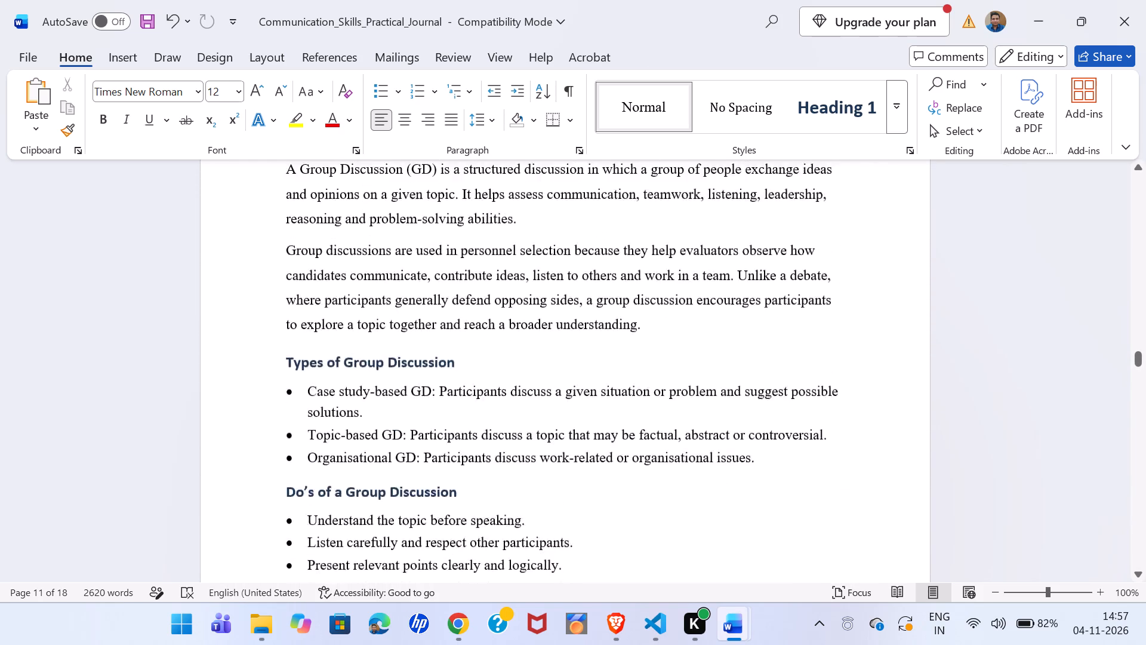
Delete the Activity No. 2, No. 3 and No. 4 paragraphs from the discussion of the Group Discussion: Orientation practical.
scroll(629, 340, "down", 1)
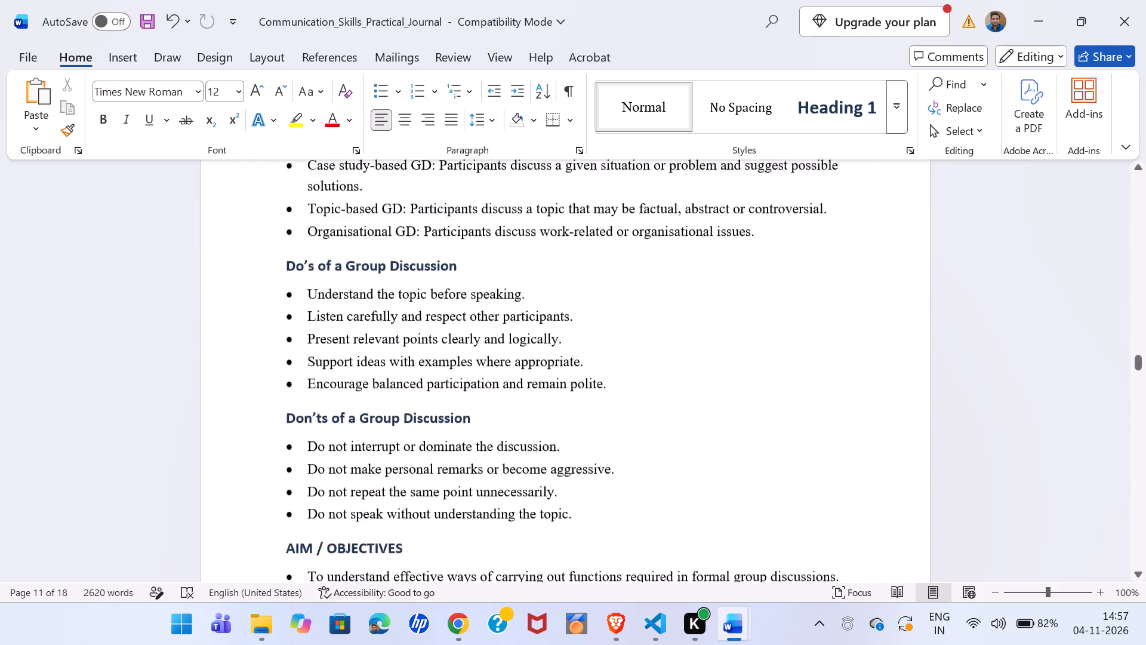
scroll(629, 340, "down", 4)
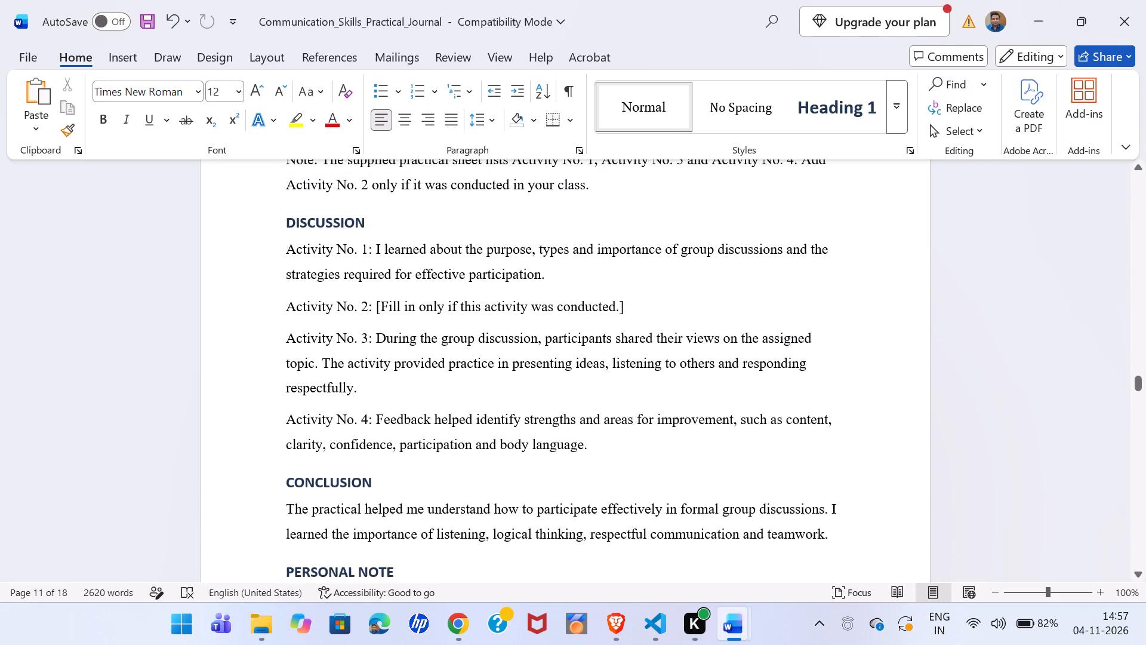
scroll(629, 340, "down", 1)
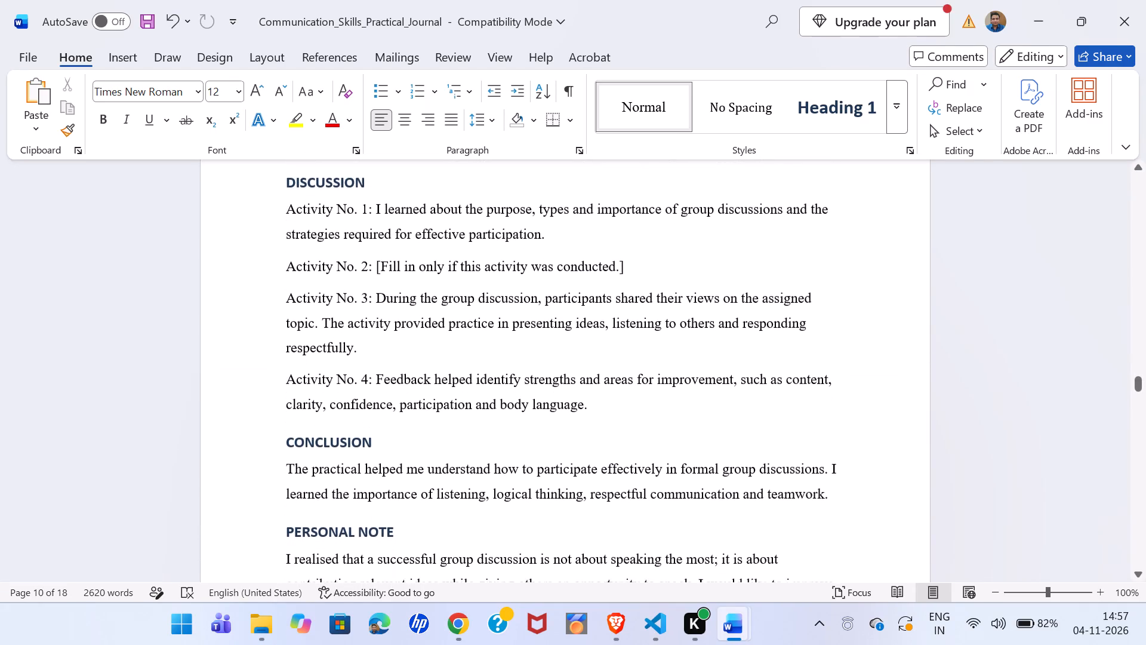
scroll(629, 340, "down", 2)
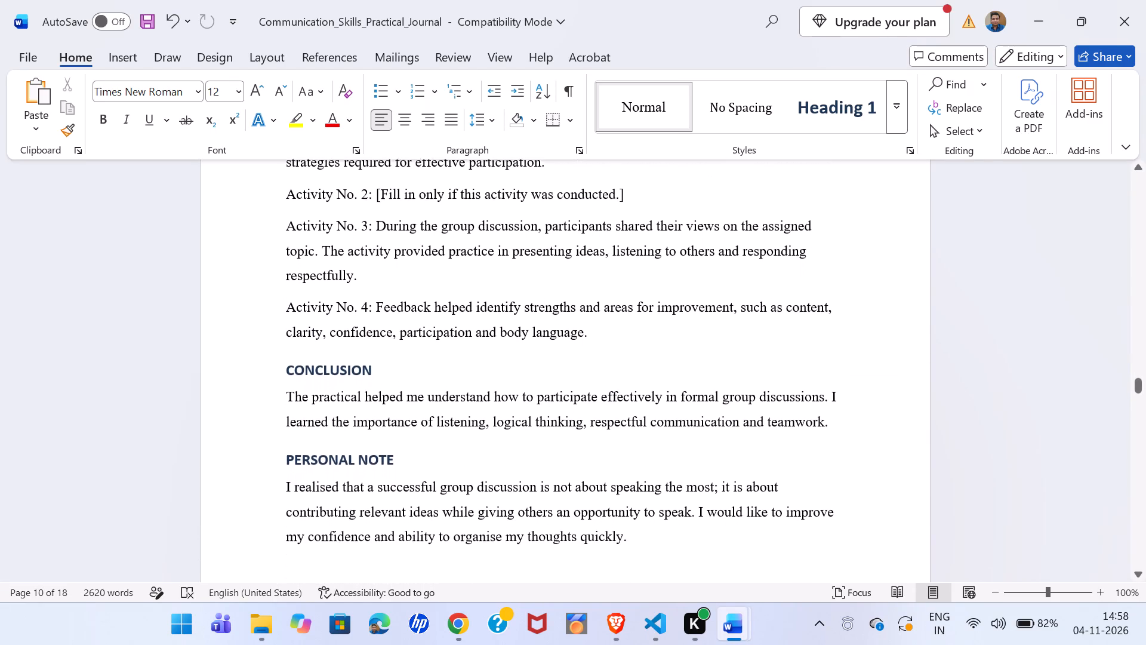
scroll(629, 340, "down", 1)
scroll(629, 340, "up", 2)
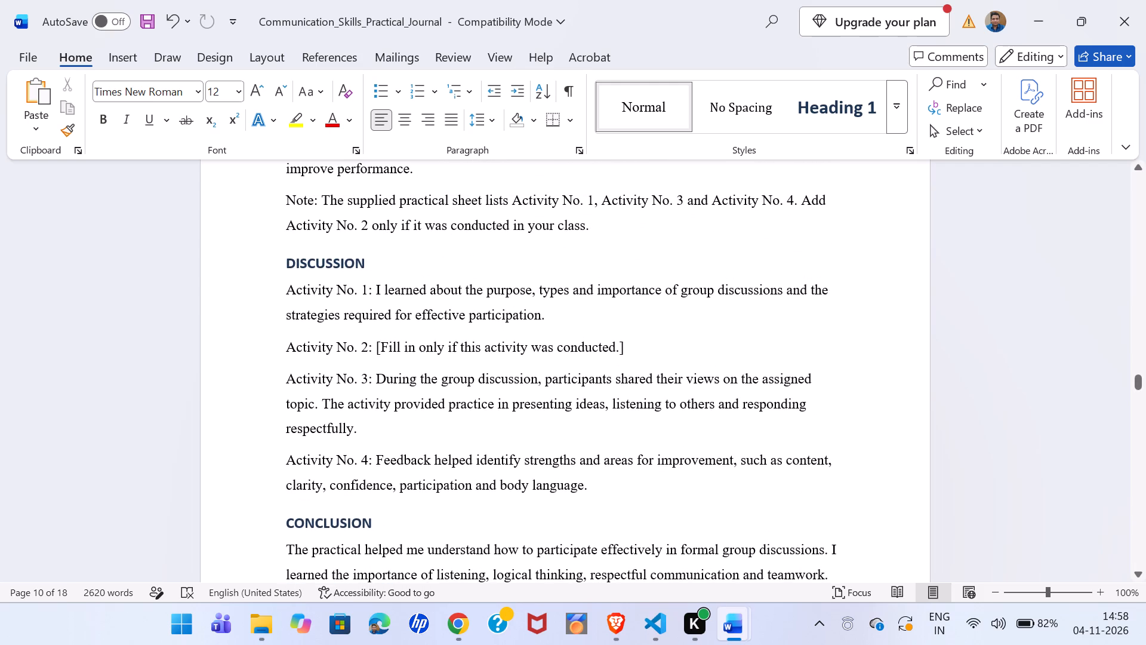
left_click_drag(274, 343, 607, 482)
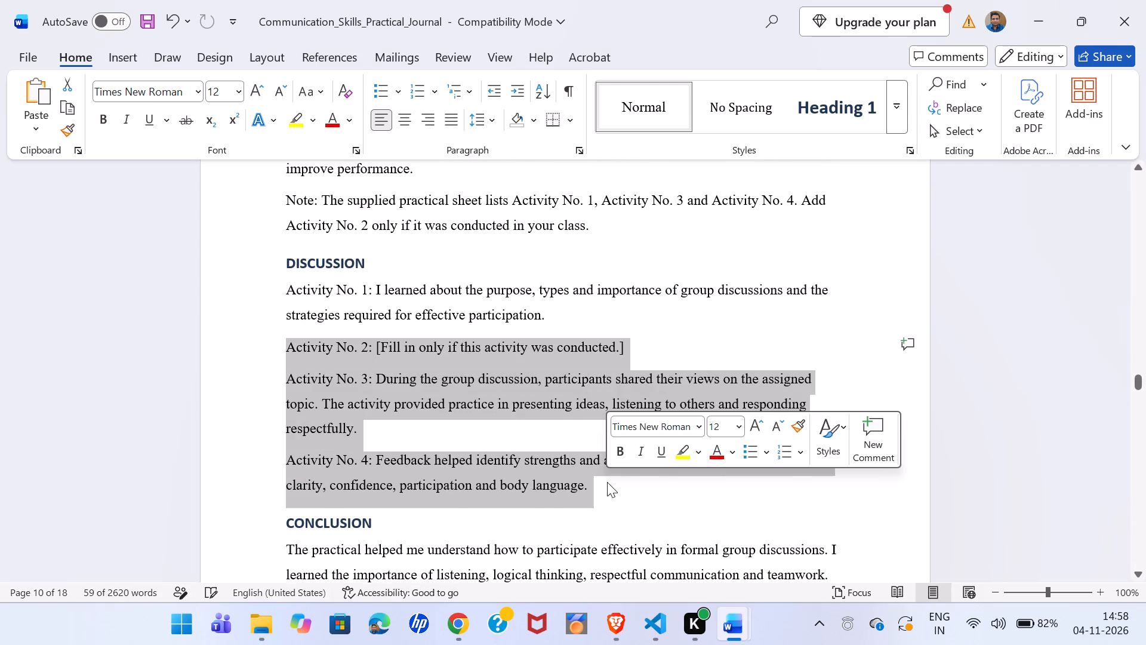
key("BackSpace")
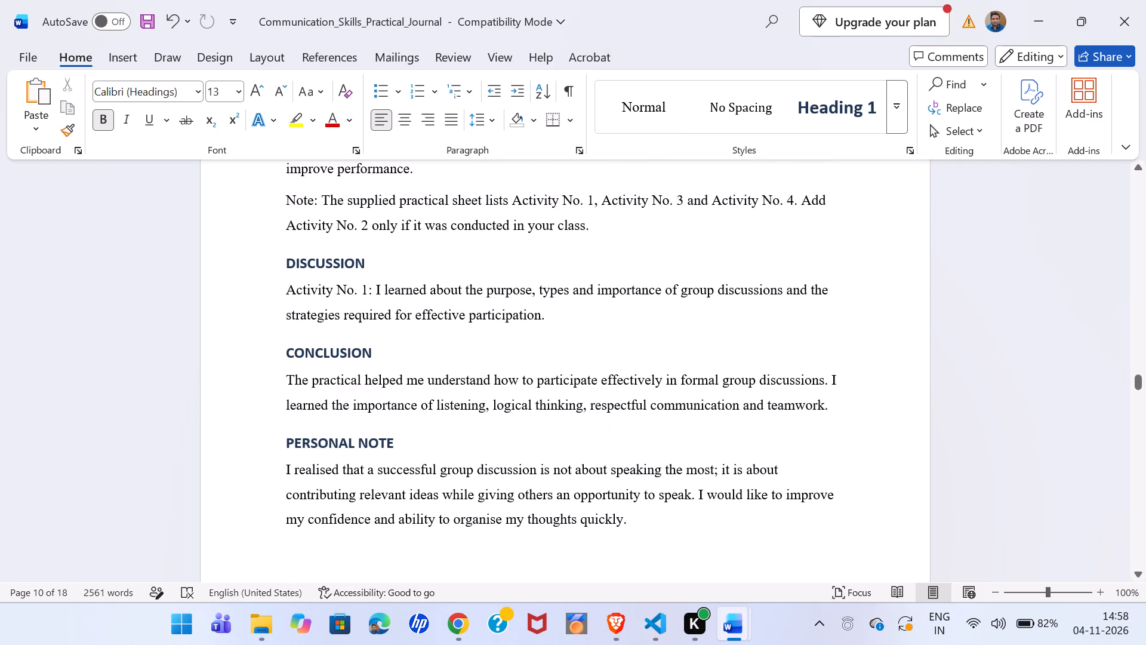
Delete Activity No. 3, Activity No. 4 and the note about the supplied practical sheet from the Group Discussion: Orientation procedure.
scroll(518, 432, "up", 2)
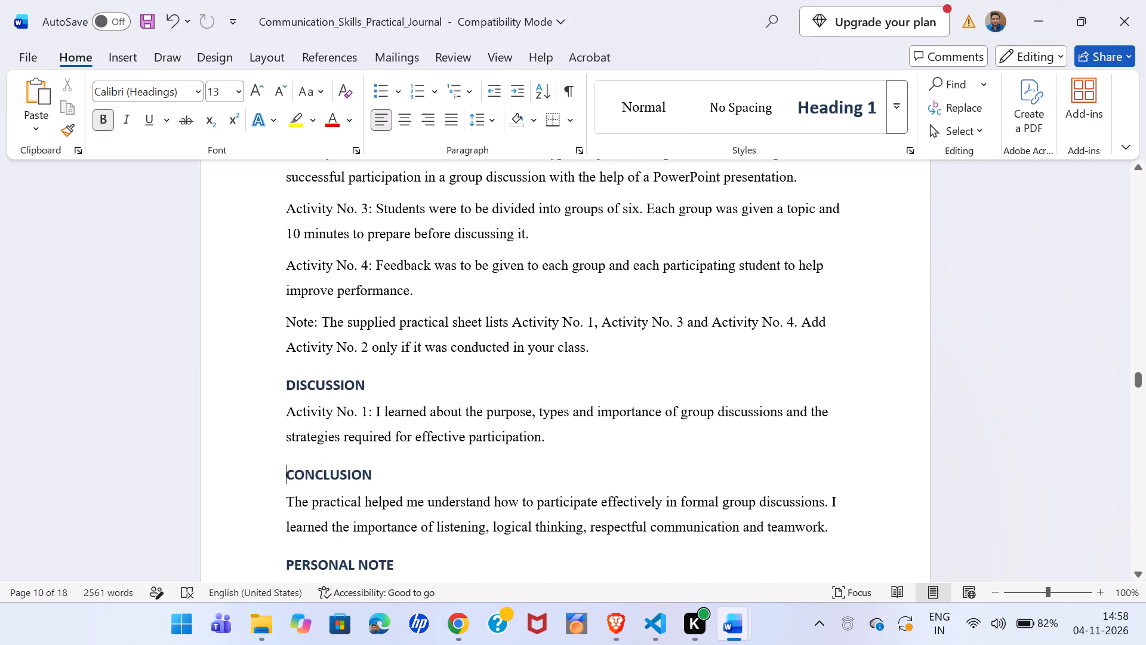
scroll(518, 432, "up", 2)
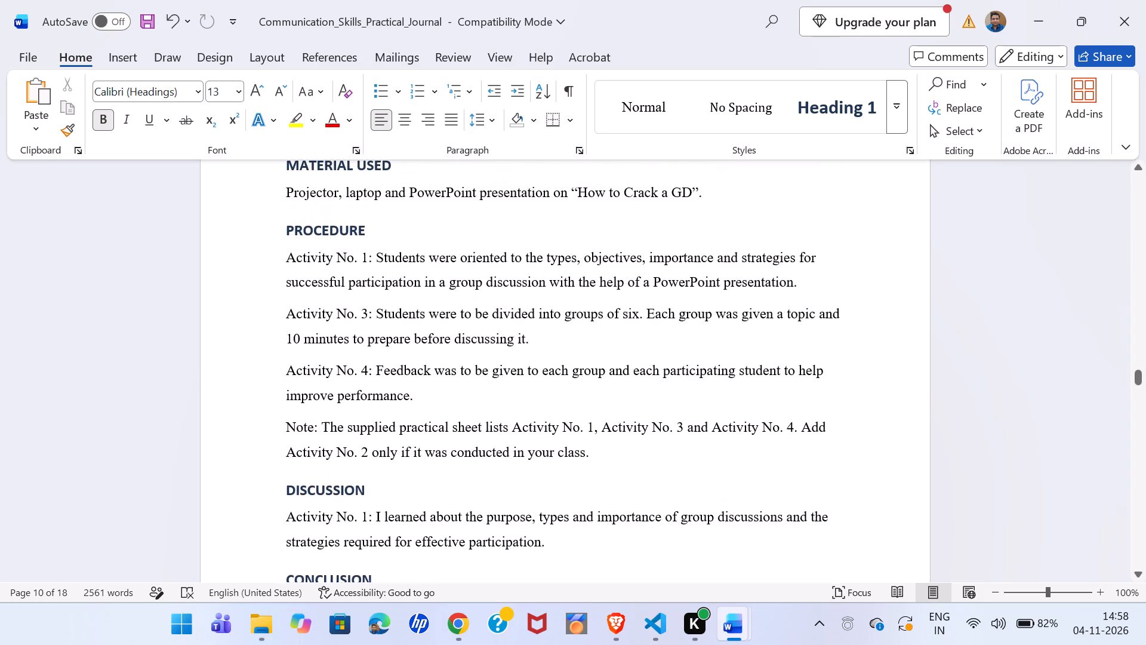
scroll(518, 432, "up", 1)
left_click_drag(280, 424, 395, 443)
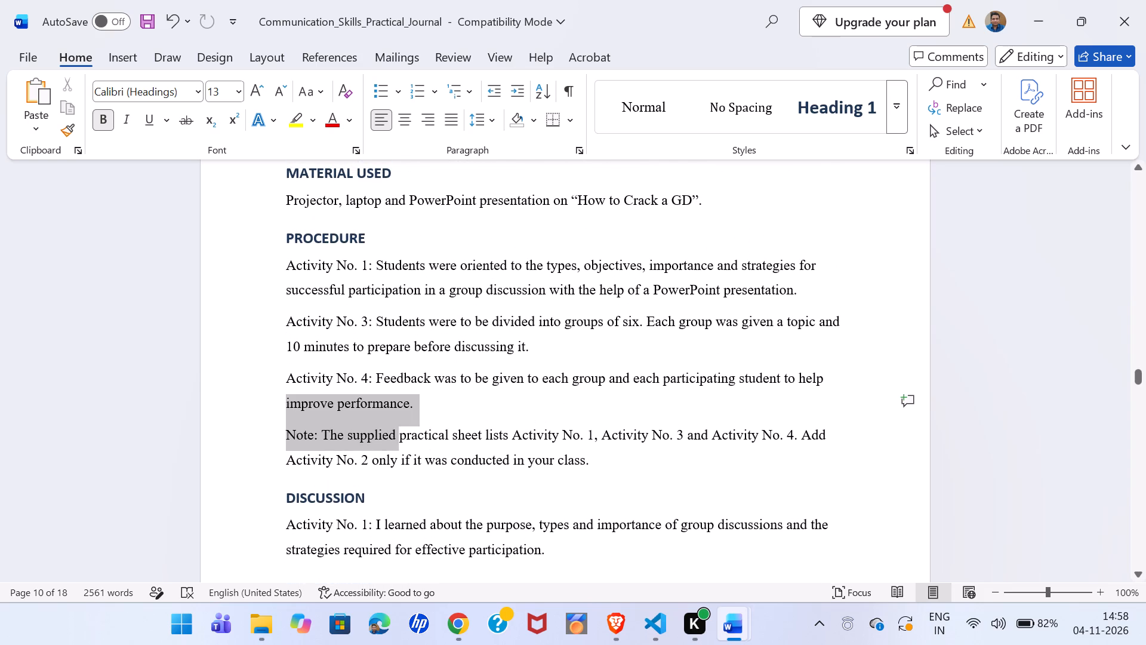
left_click_drag(395, 443, 550, 450)
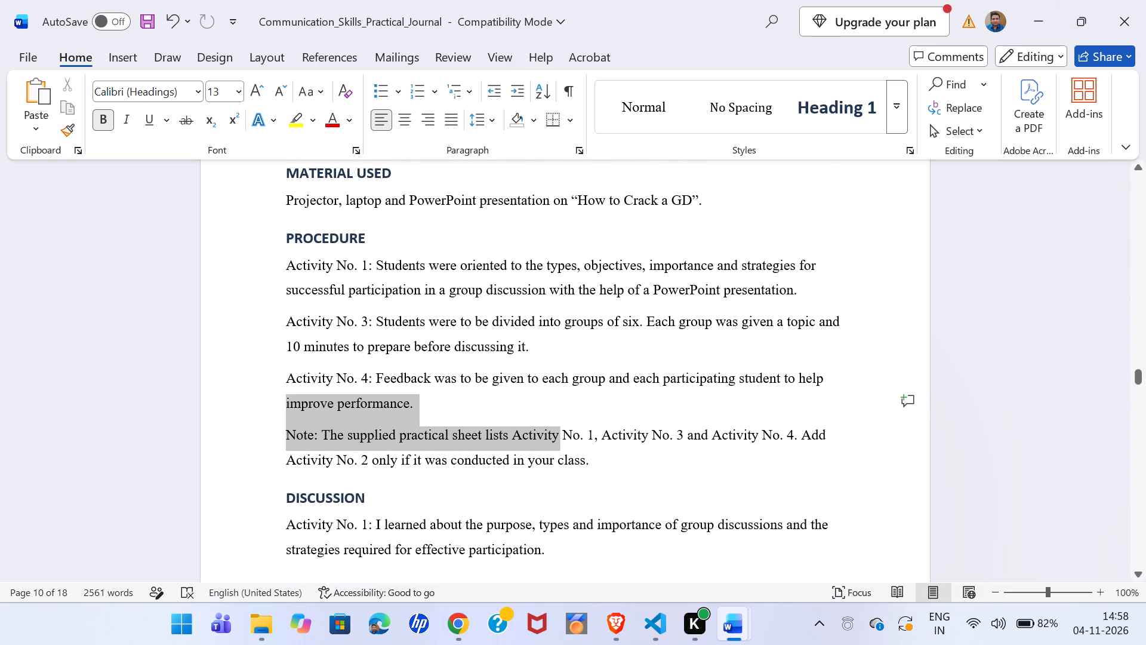
left_click_drag(550, 450, 609, 466)
left_click_drag(609, 466, 592, 469)
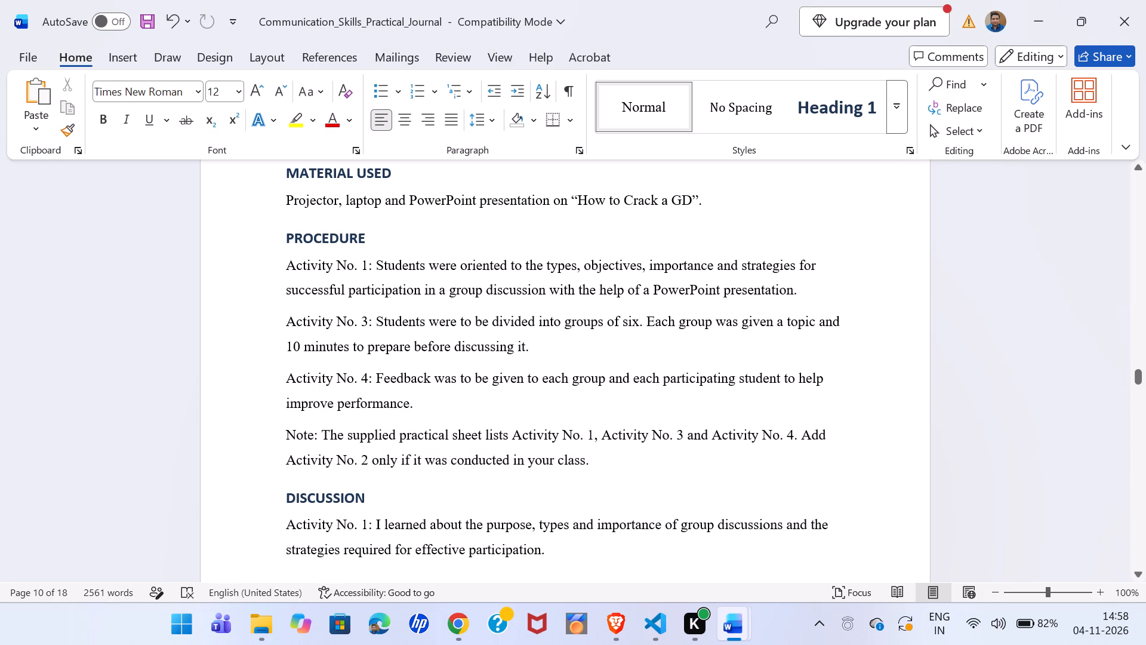
left_click_drag(592, 469, 239, 330)
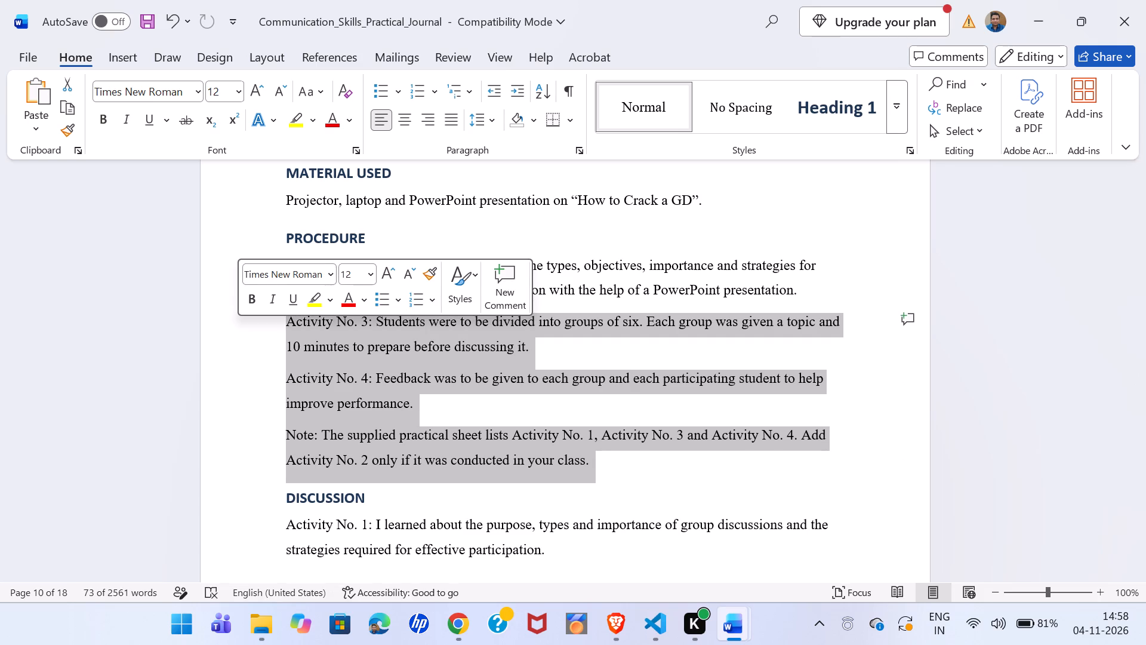
key("BackSpace")
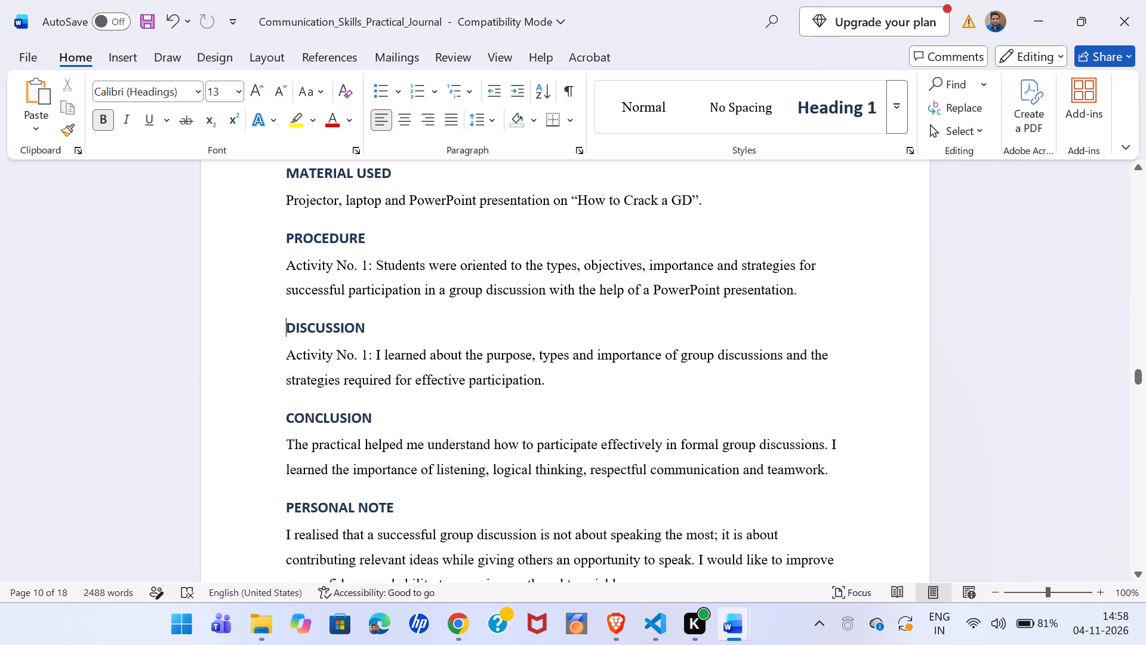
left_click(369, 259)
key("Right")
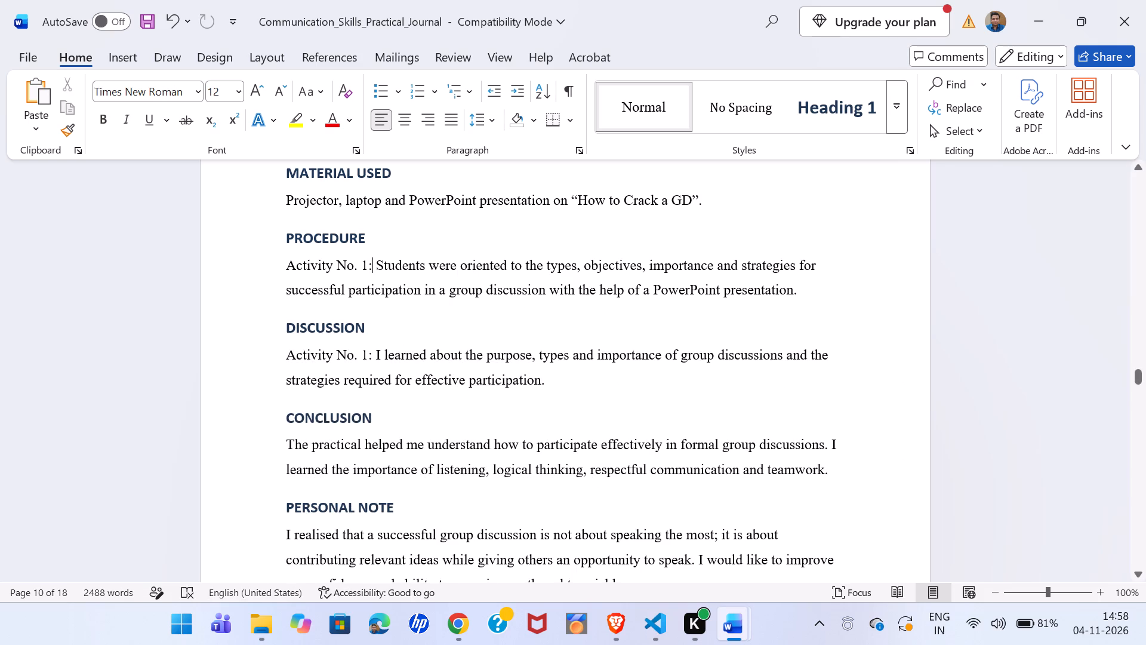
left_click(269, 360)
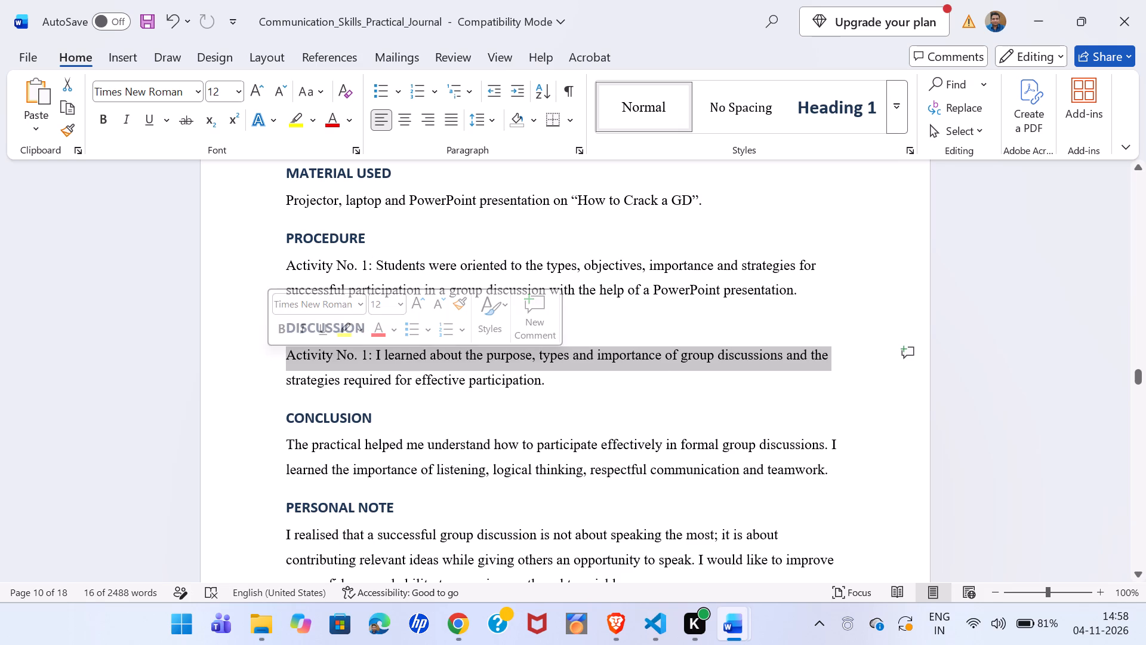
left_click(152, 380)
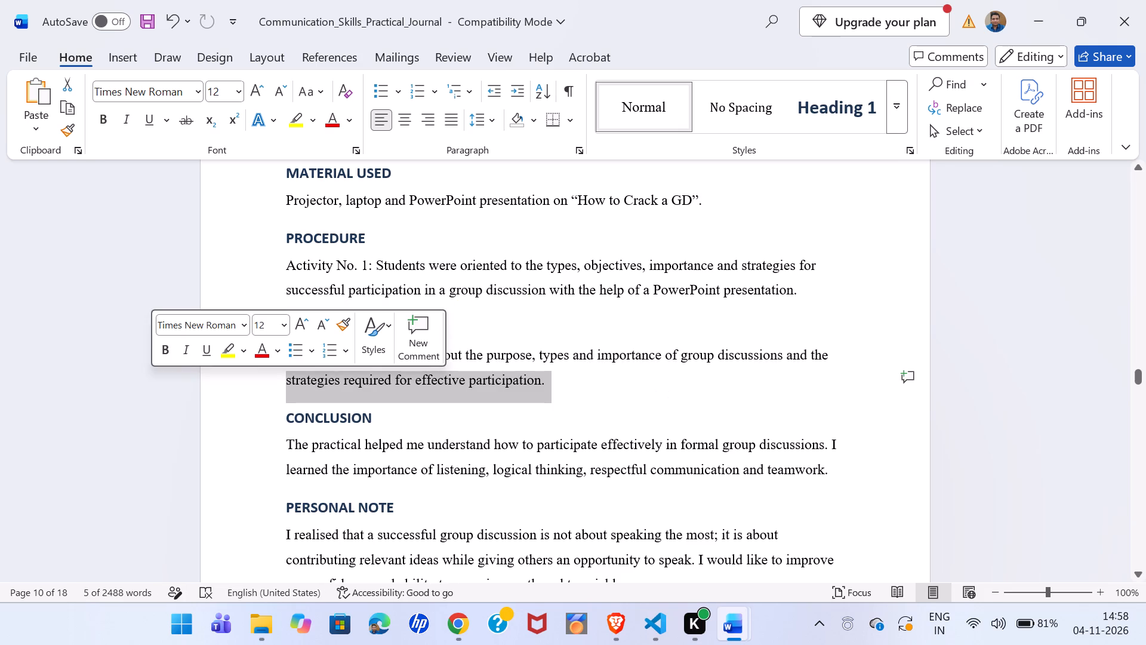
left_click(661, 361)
Review the group discussion practicals, including the introduction, objectives and Group Discussion Score Sheet, for content that still needs editing.
scroll(661, 361, "up", 3)
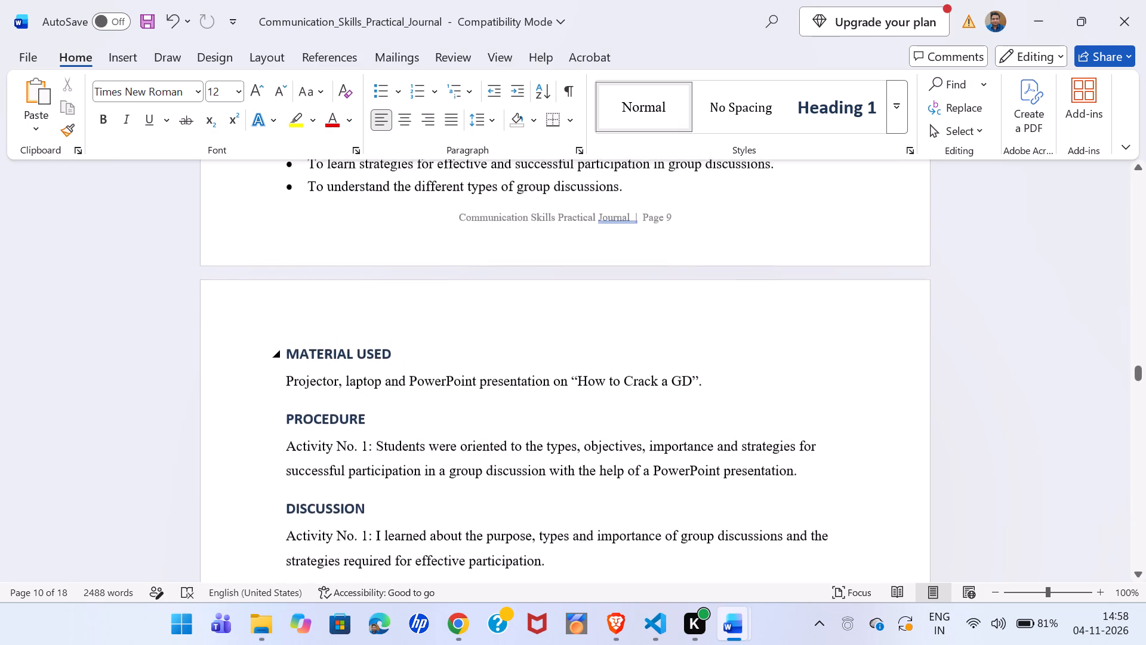
scroll(661, 361, "up", 5)
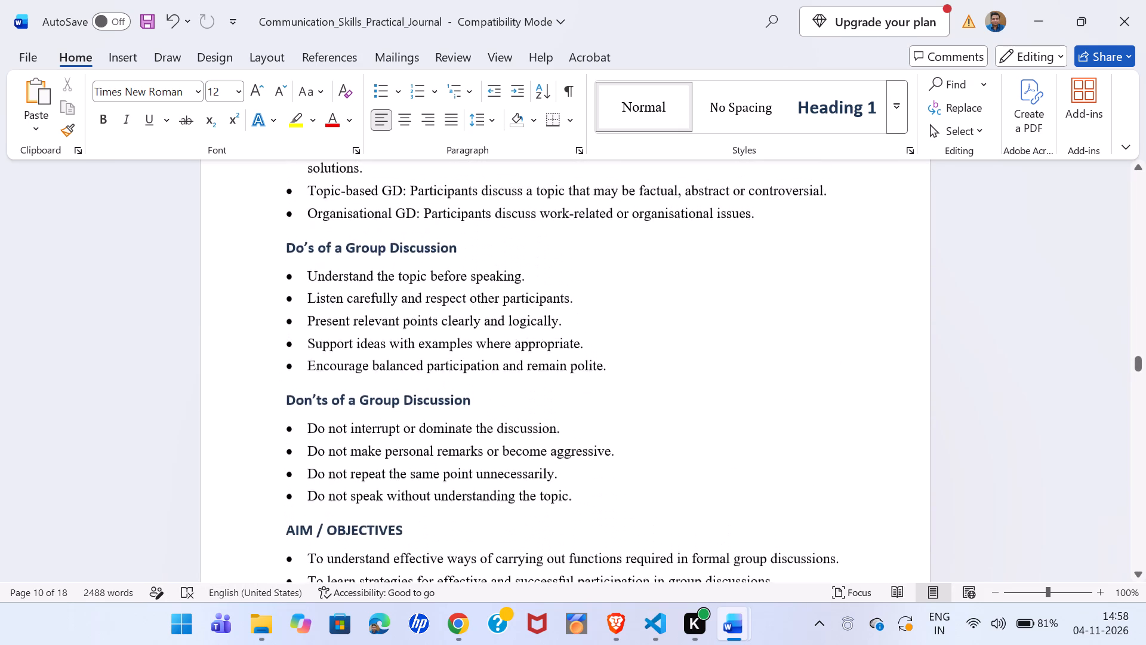
scroll(661, 361, "up", 3)
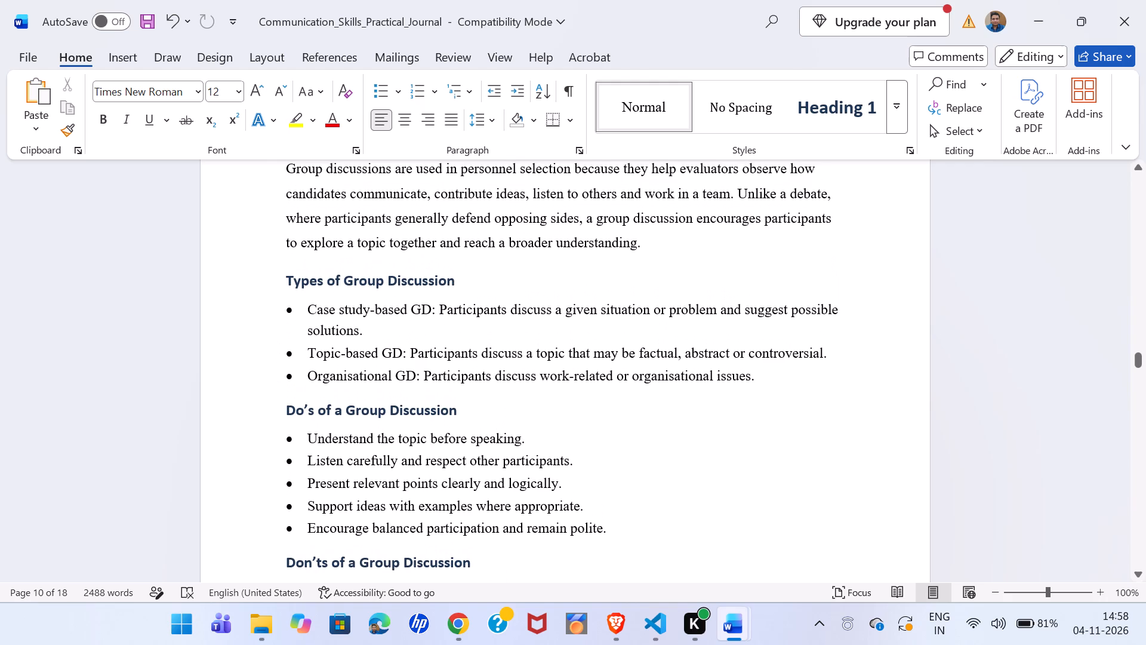
scroll(661, 361, "up", 4)
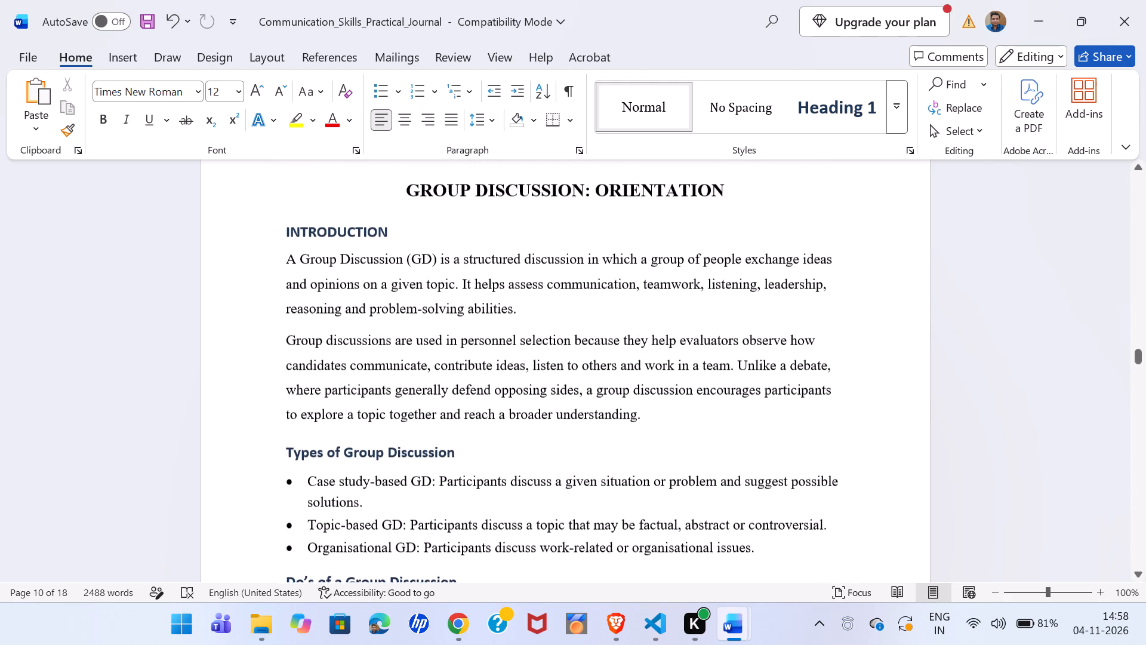
scroll(661, 361, "up", 1)
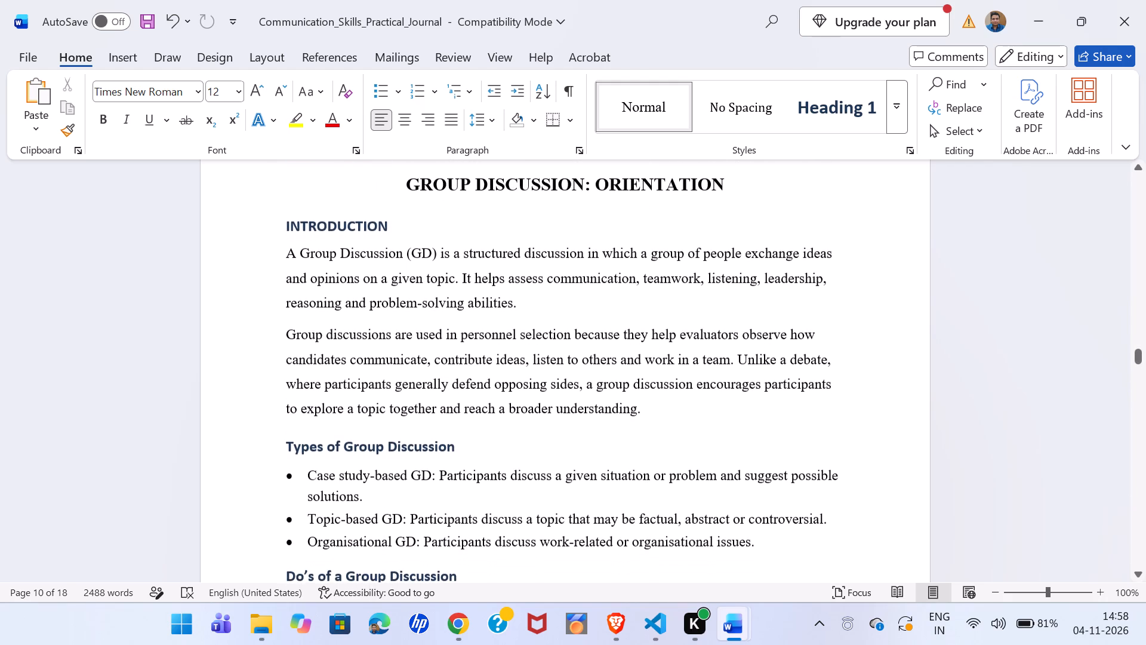
scroll(661, 361, "down", 3)
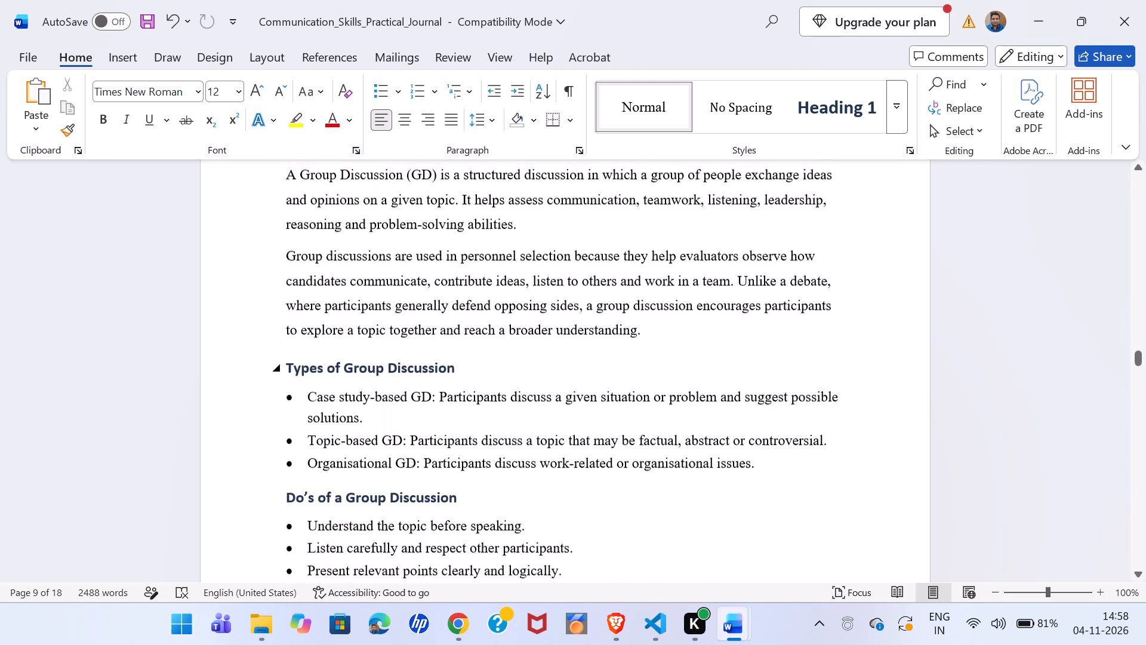
scroll(661, 361, "down", 9)
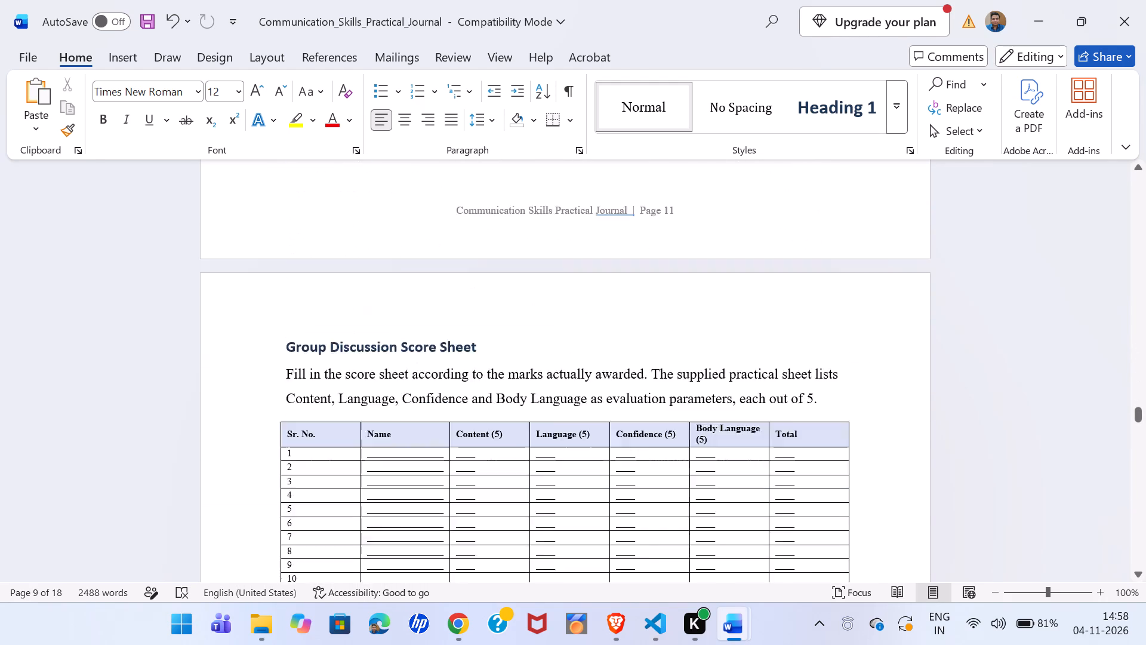
scroll(661, 361, "down", 5)
scroll(661, 361, "up", 3)
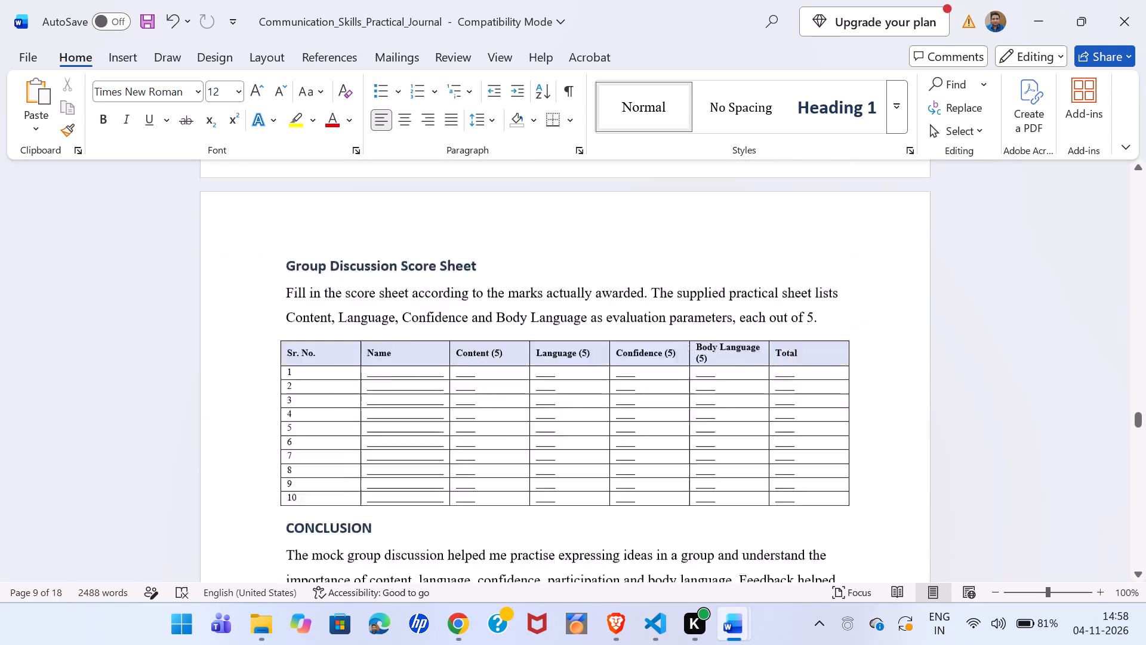
scroll(661, 361, "up", 13)
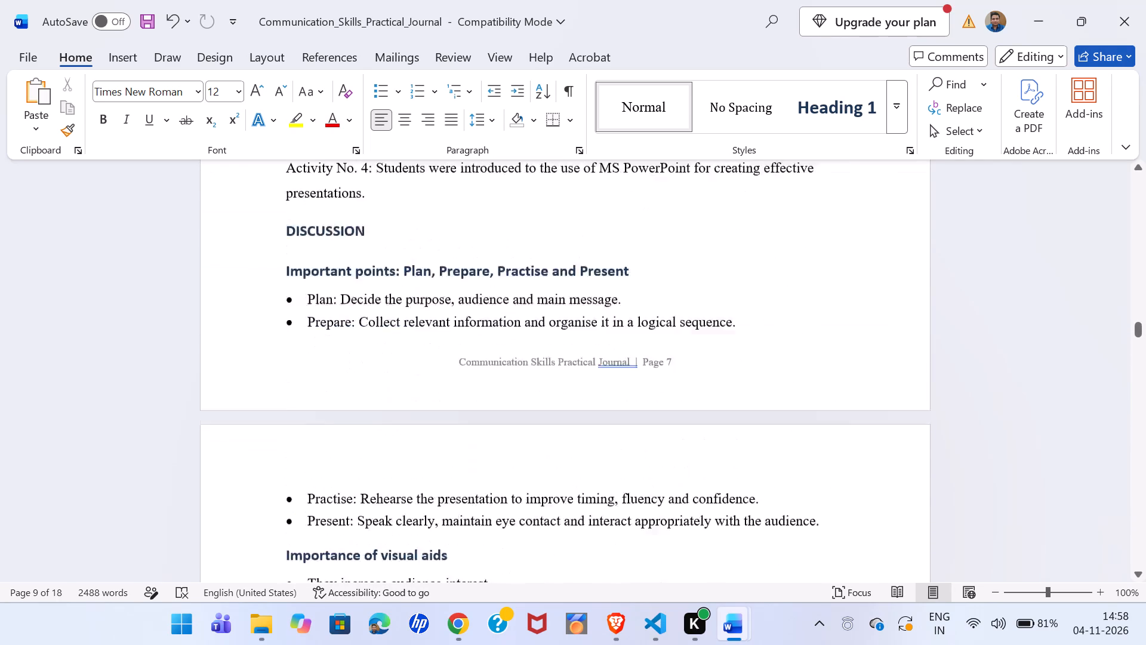
Review the journal backwards from the presentation practical through Practical No. 1: Speaking Skills to the title page.
scroll(661, 361, "up", 6)
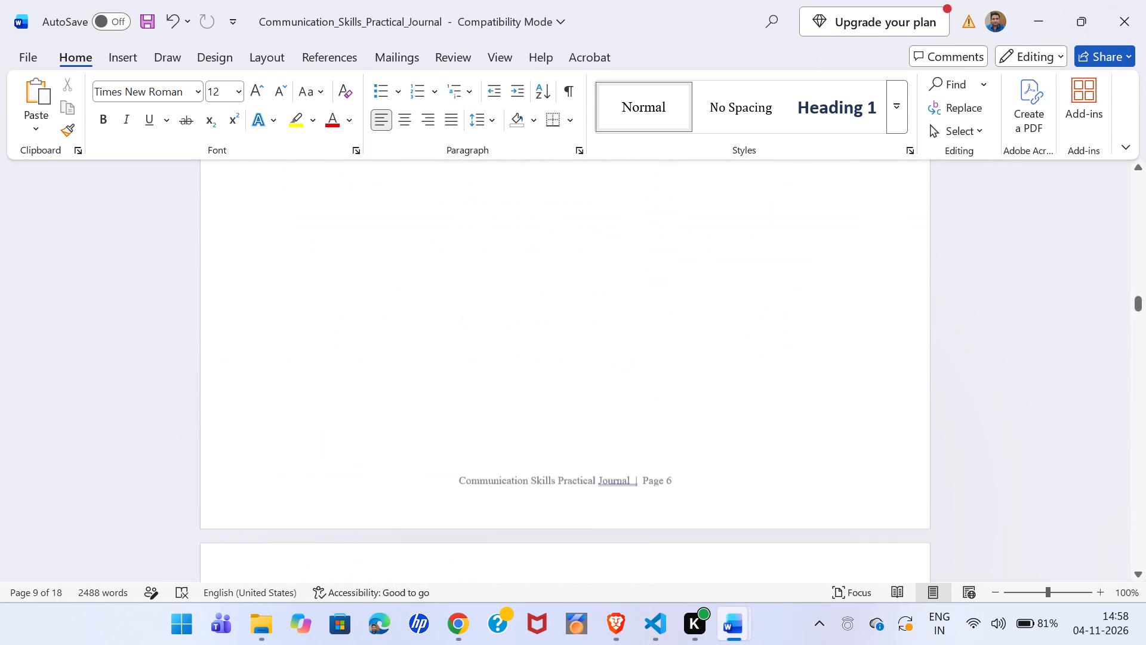
scroll(661, 361, "up", 7)
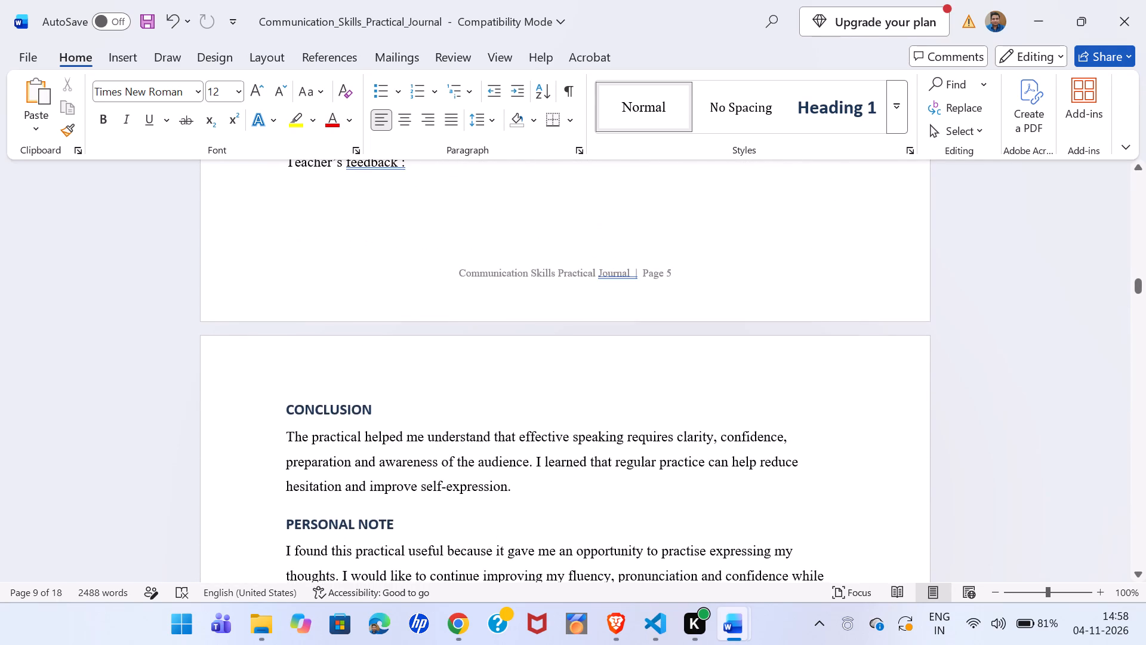
scroll(661, 361, "up", 3)
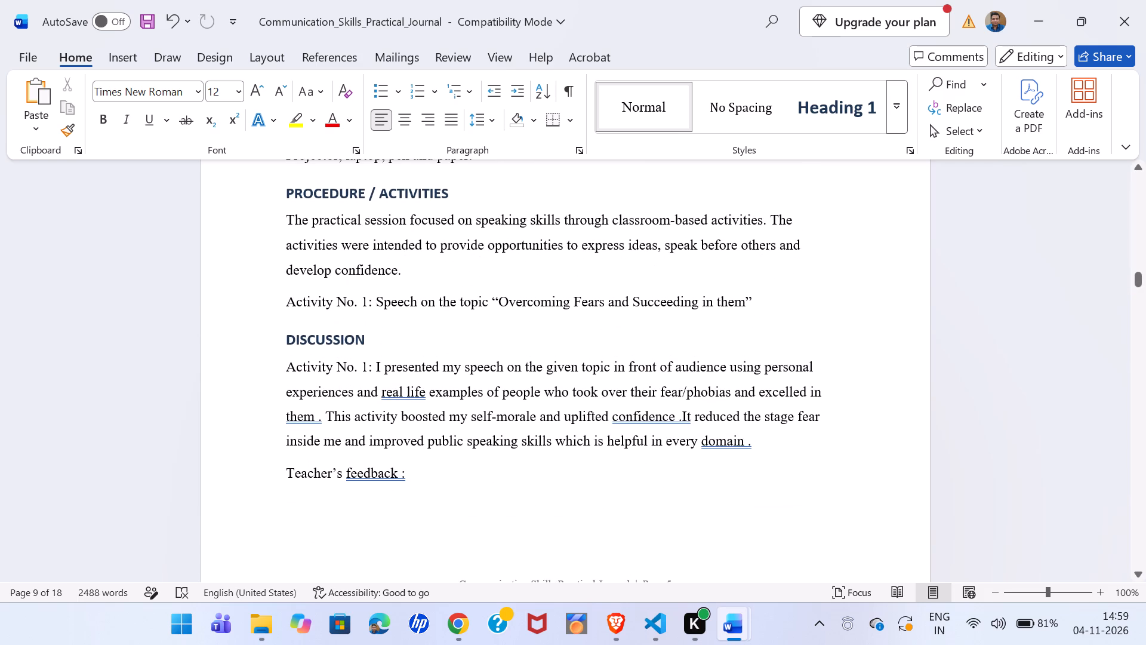
scroll(661, 361, "up", 2)
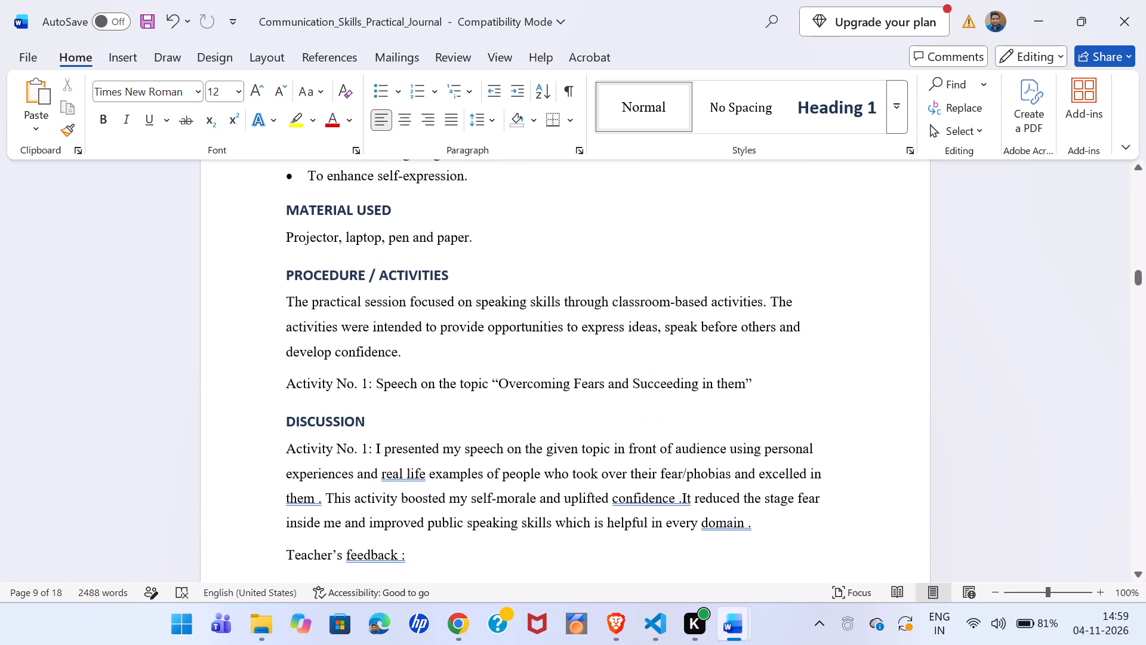
scroll(661, 361, "up", 7)
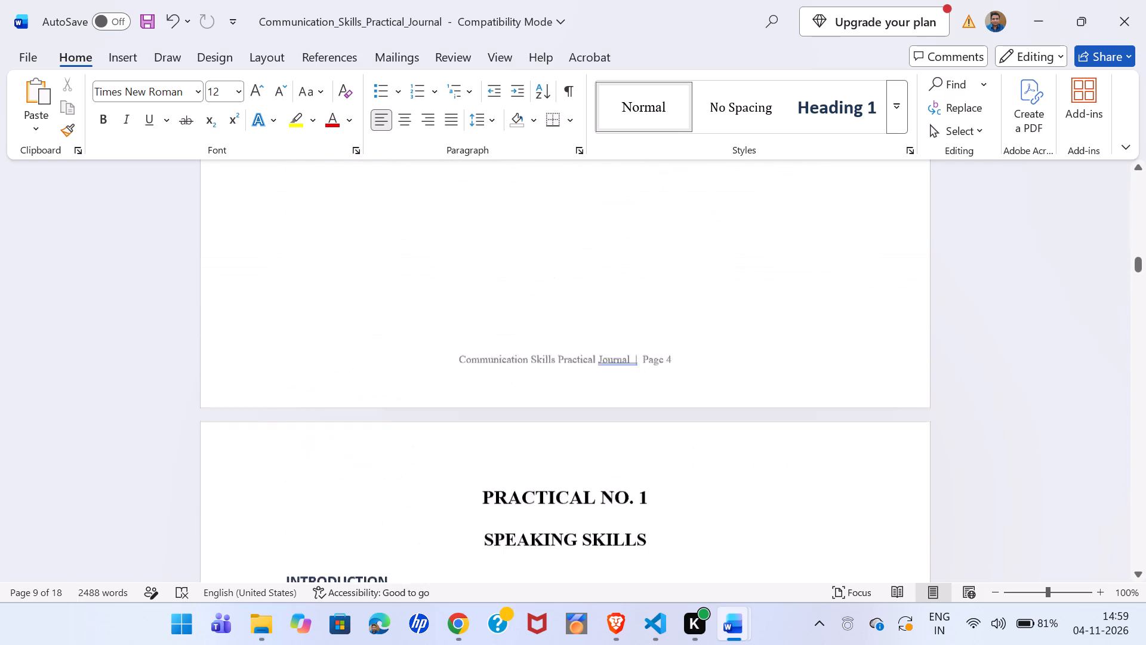
scroll(661, 361, "up", 10)
Delete the two-line statement "Submitted in partial fulfilment of the requirements for the subject of Communication Skills" from the title page.
scroll(663, 345, "down", 1)
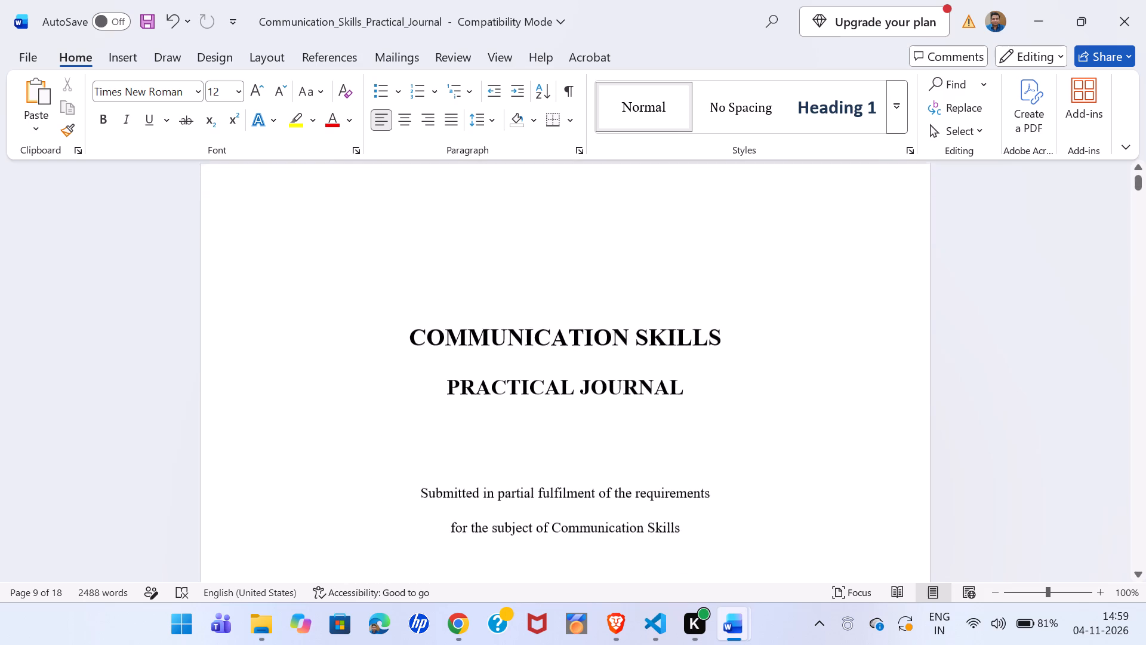
scroll(663, 345, "down", 2)
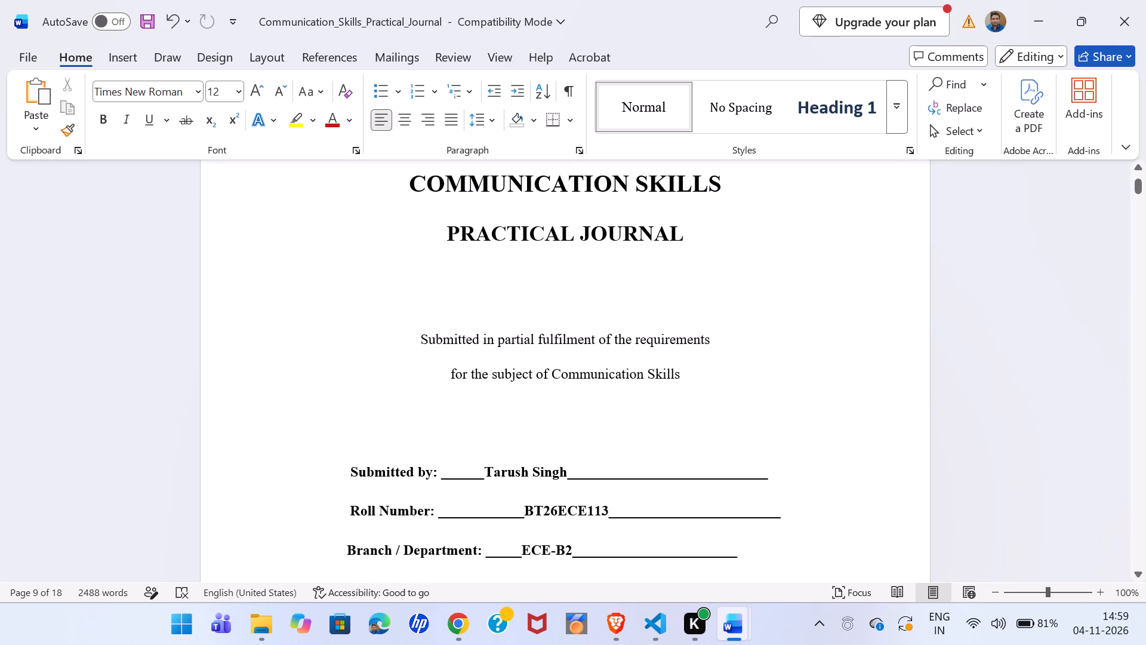
left_click_drag(414, 339, 555, 337)
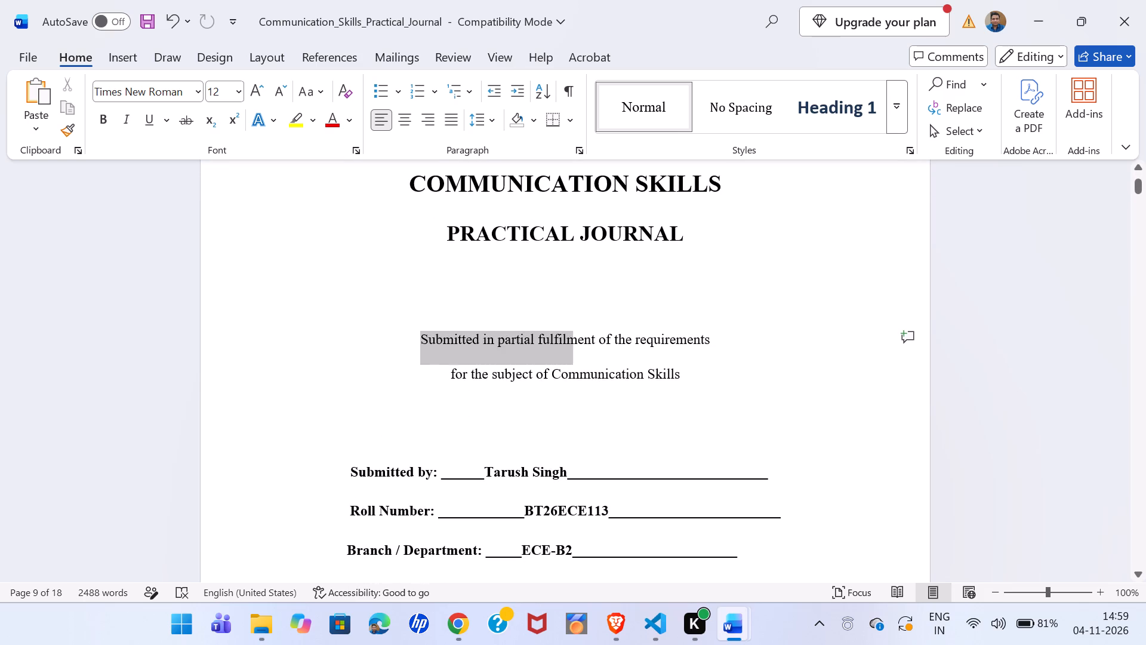
left_click_drag(555, 337, 686, 379)
key("BackSpace")
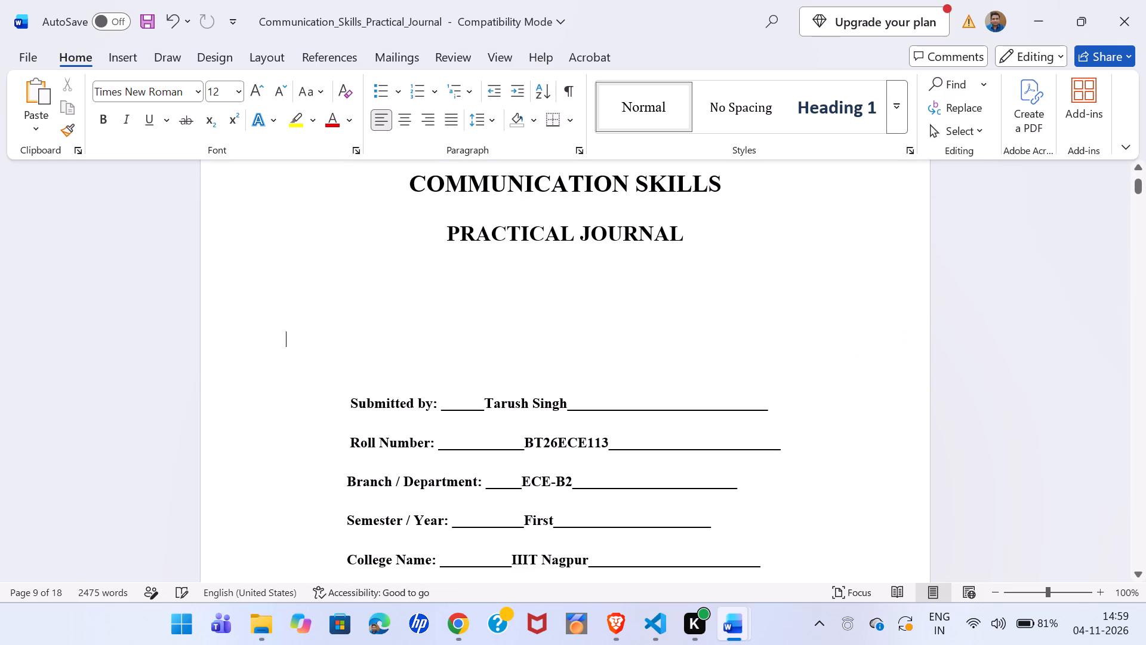
scroll(686, 379, "right", 1)
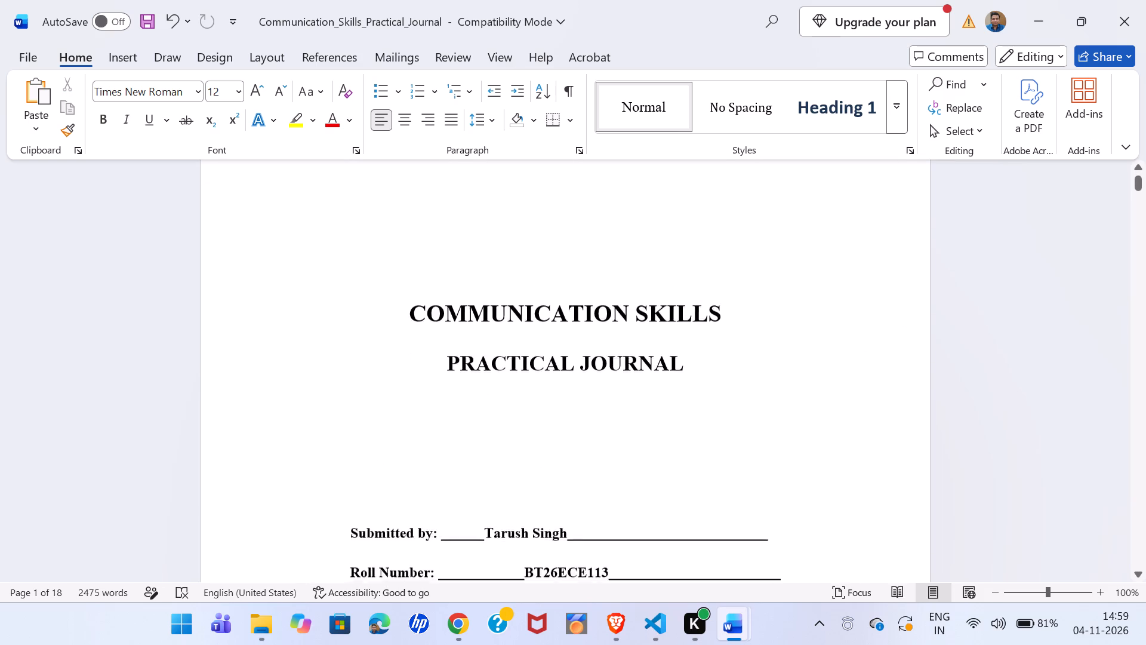
scroll(686, 379, "right", 1)
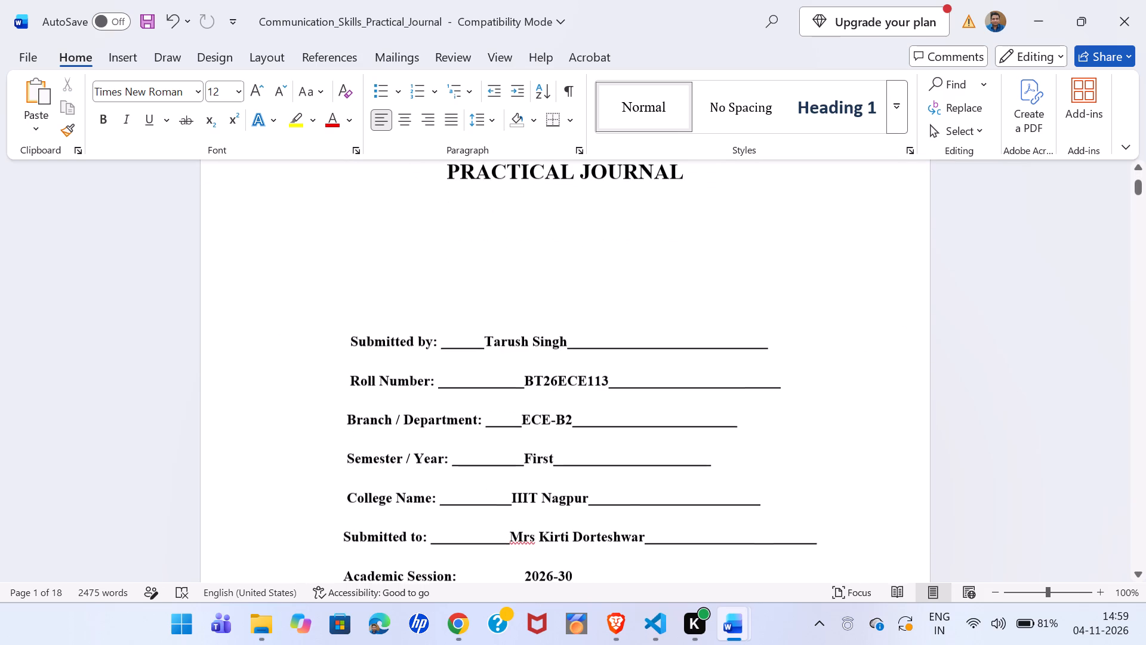
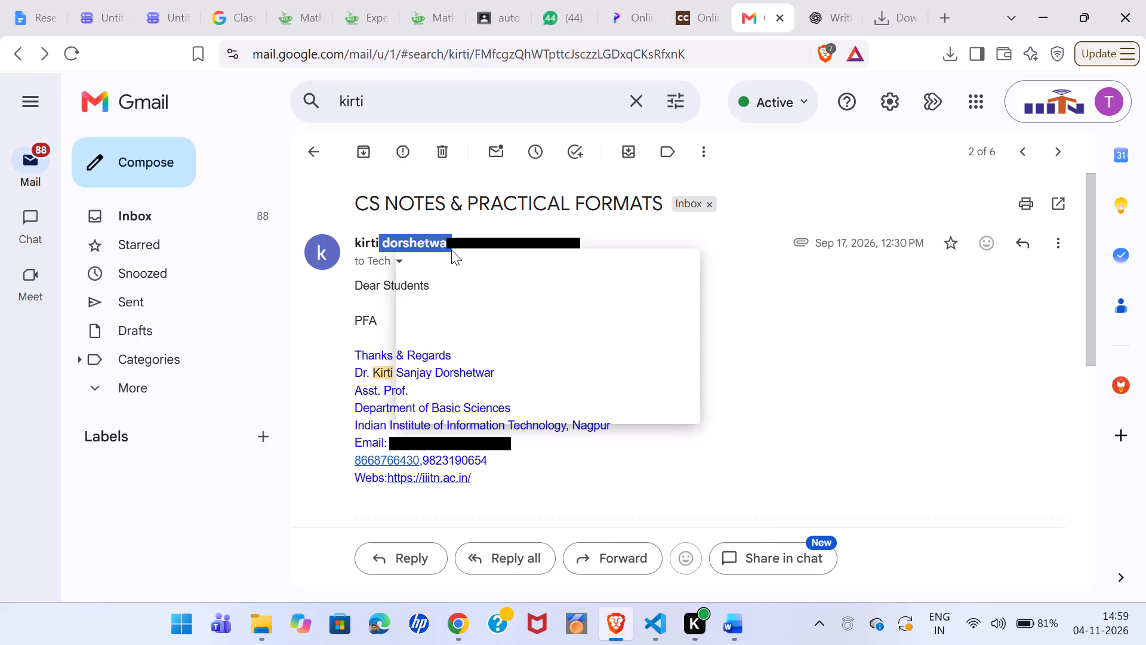
Copy the teacher's surname from the email and paste it in Word over the misspelled surname on the cover page's "Submitted to" line.
key("ctrl+c")
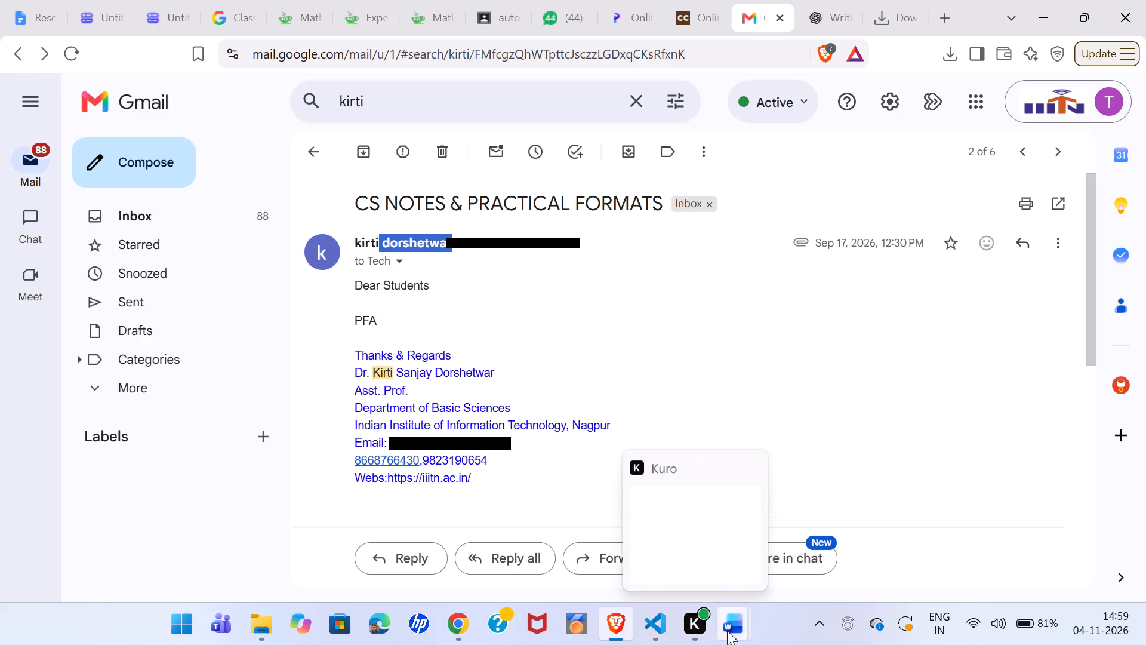
left_click(727, 631)
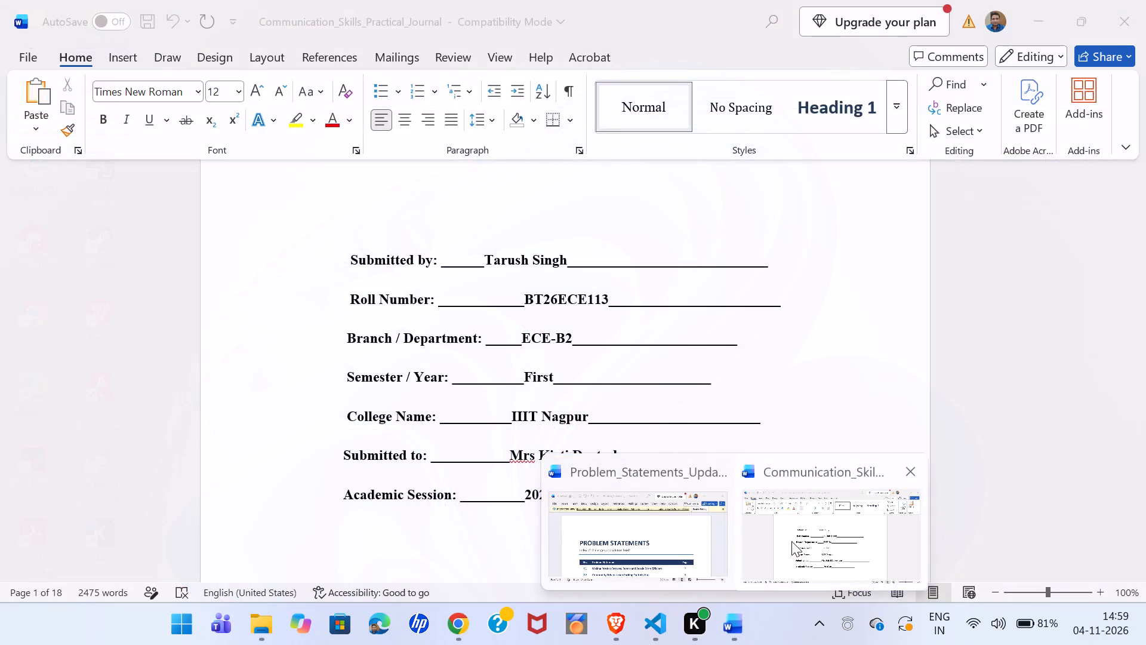
left_click(791, 541)
left_click_drag(670, 451, 638, 453)
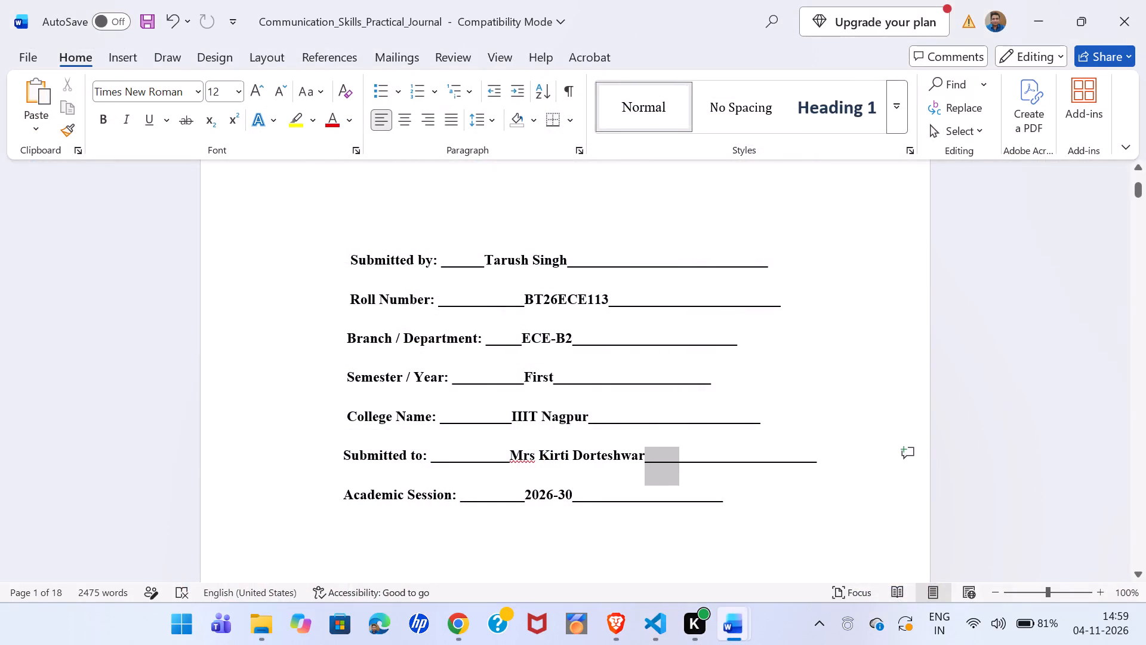
left_click_drag(638, 453, 645, 453)
left_click(645, 453)
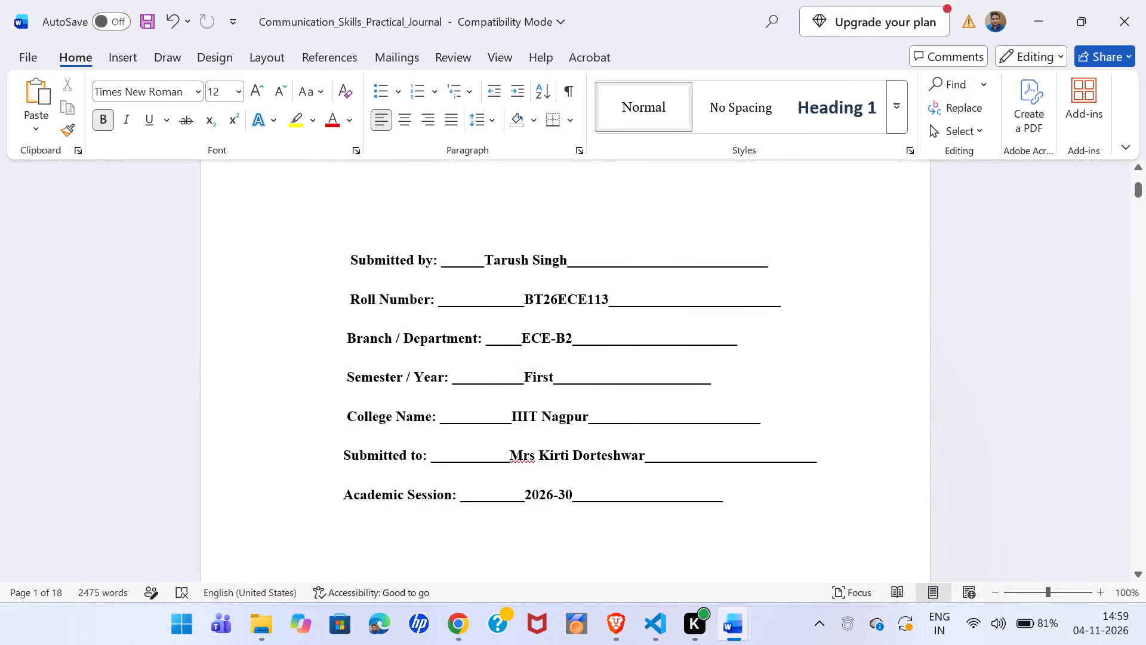
left_click_drag(569, 456, 615, 453)
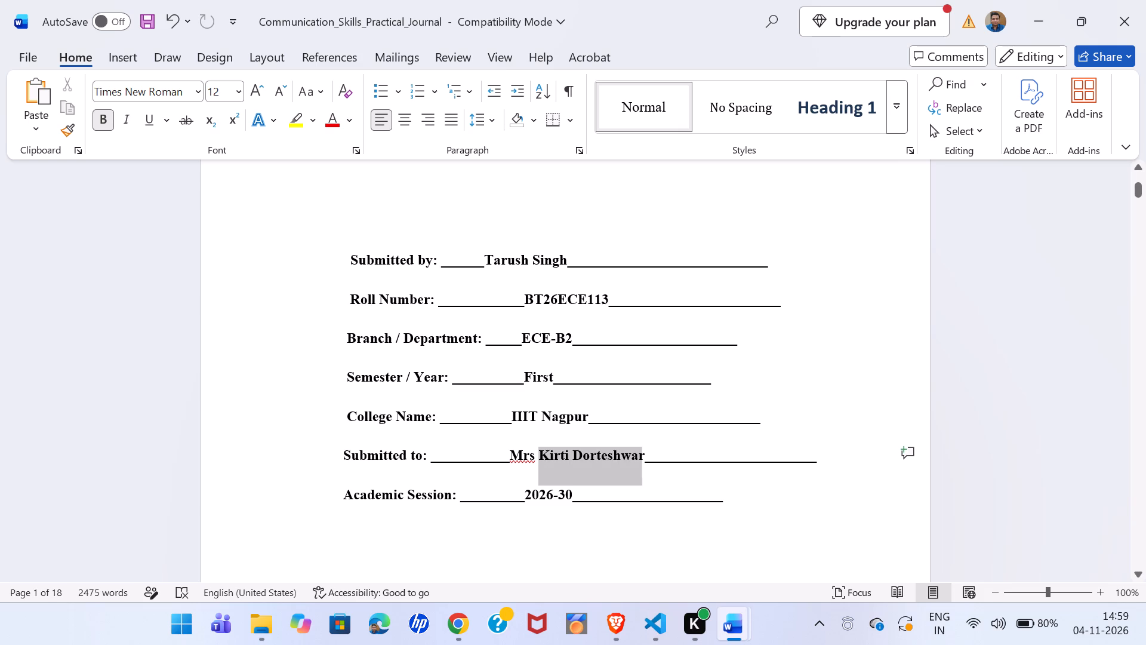
left_click_drag(615, 453, 589, 446)
left_click(585, 446)
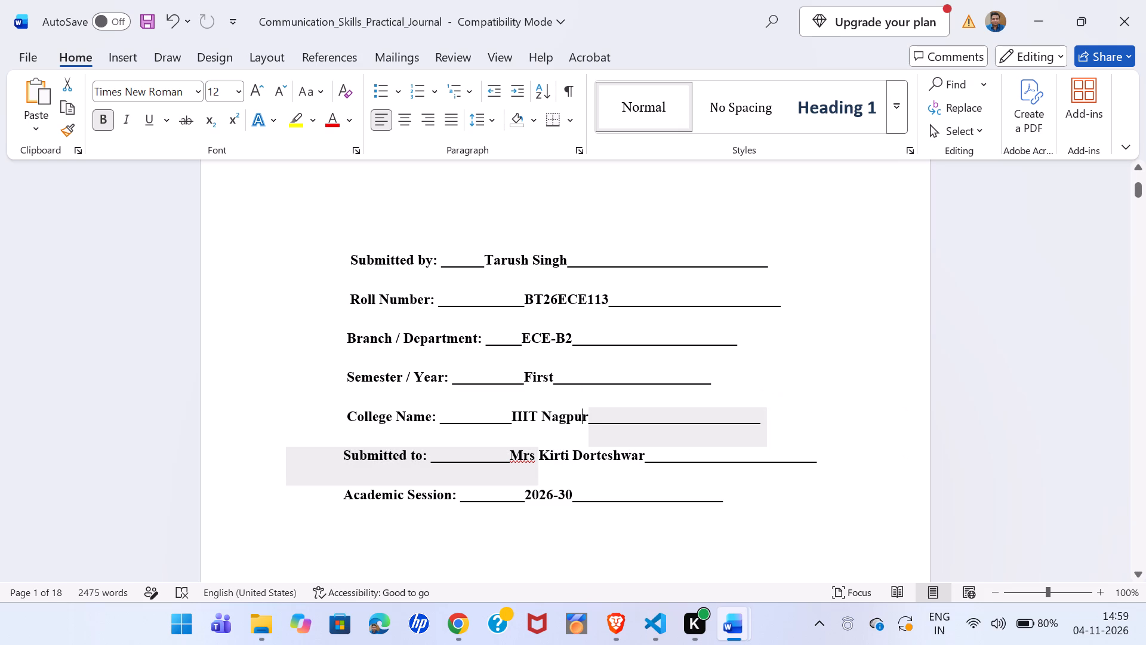
left_click_drag(575, 453, 642, 458)
key("ctrl+v")
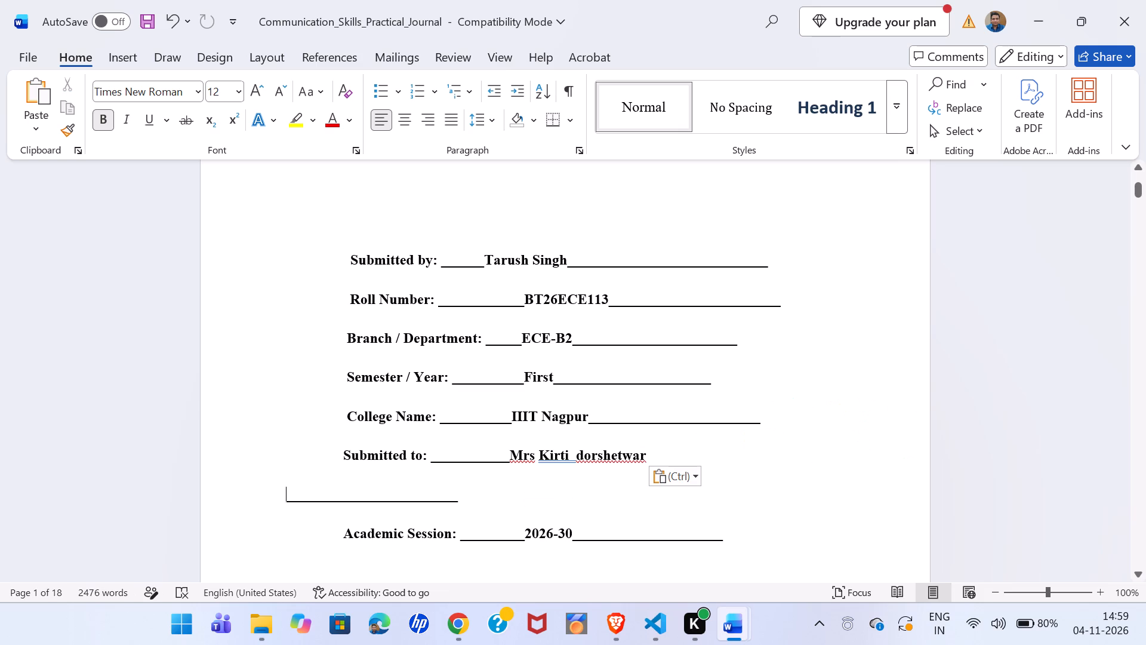
Remove the line break before the underline in the title page's "Submitted to" line and capitalise the faculty member's surname.
key("BackSpace")
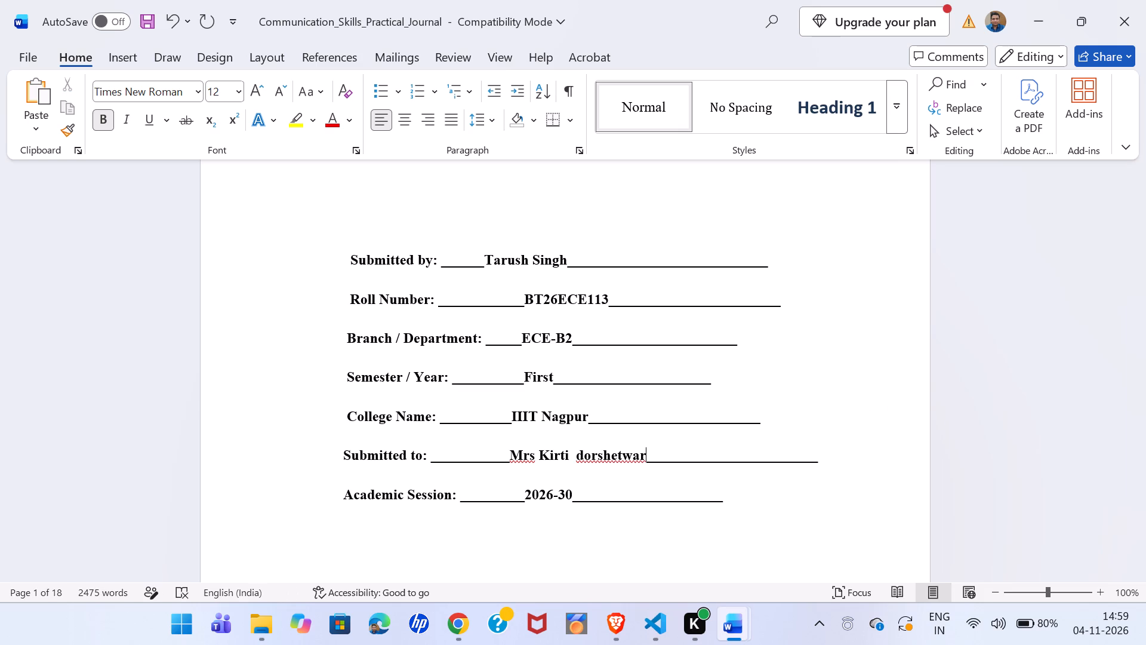
left_click(586, 456)
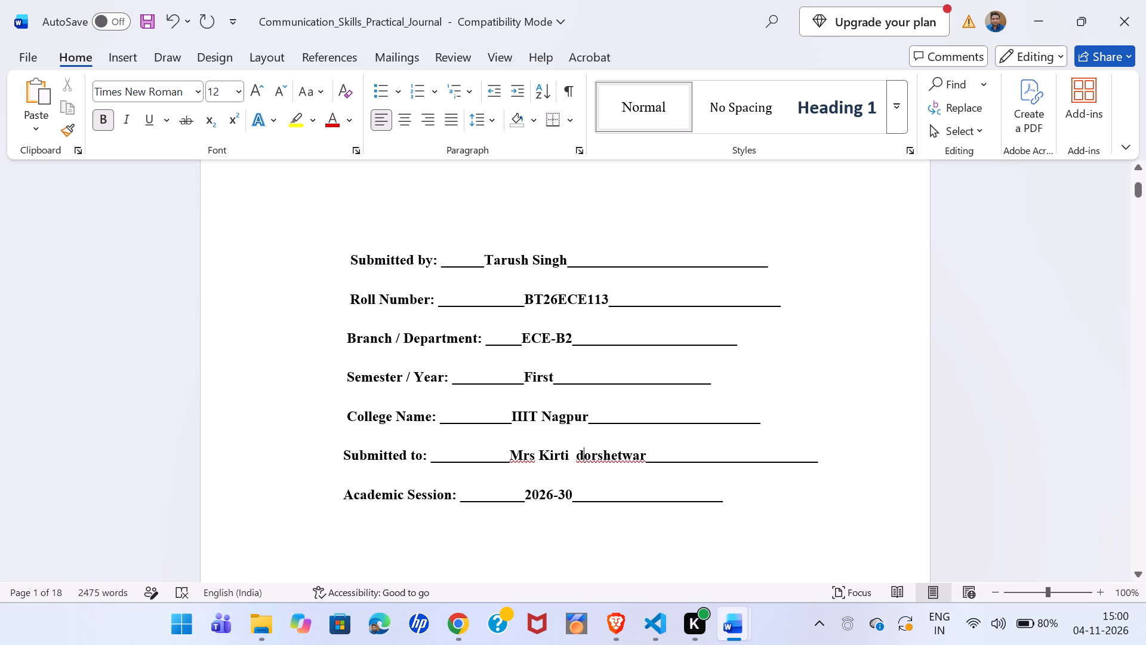
key("BackSpace")
left_click(586, 456, "shift")
key("shift+d")
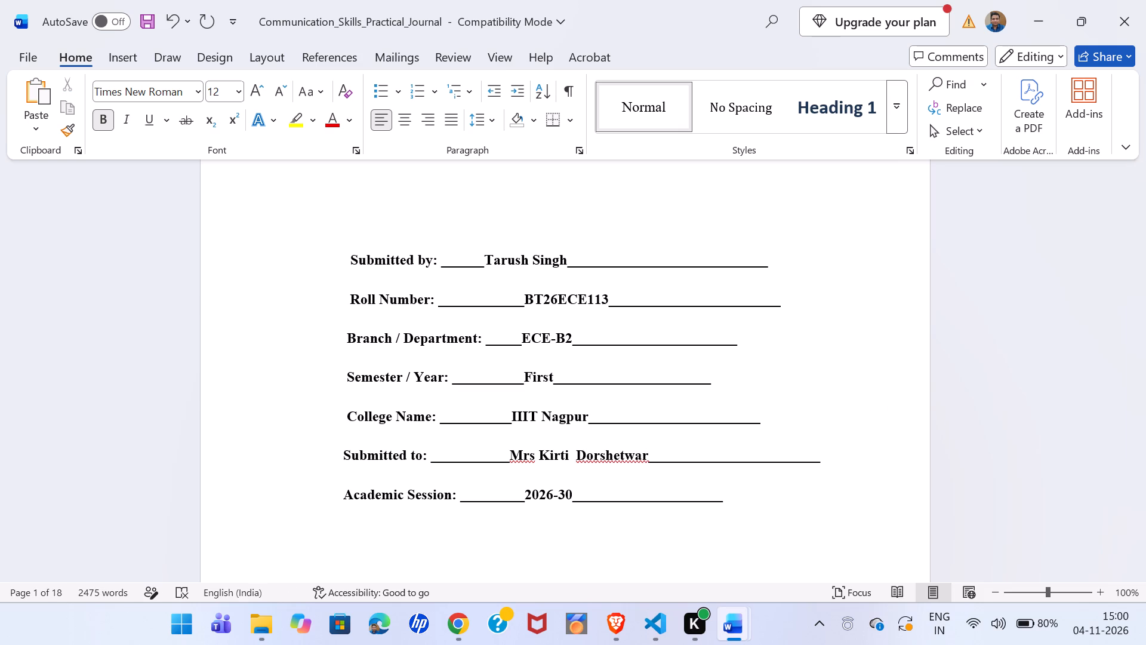
Correct the faculty member's surname in the first sentence of the Acknowledgement to match the title-page spelling.
scroll(586, 456, "down", 7)
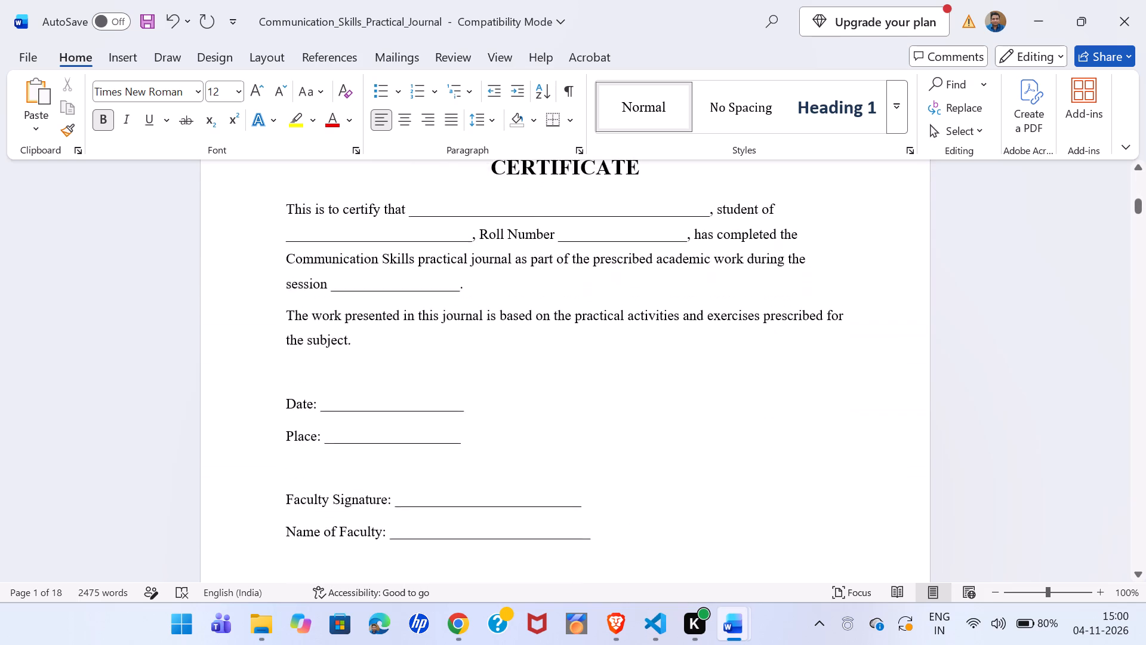
scroll(586, 456, "down", 9)
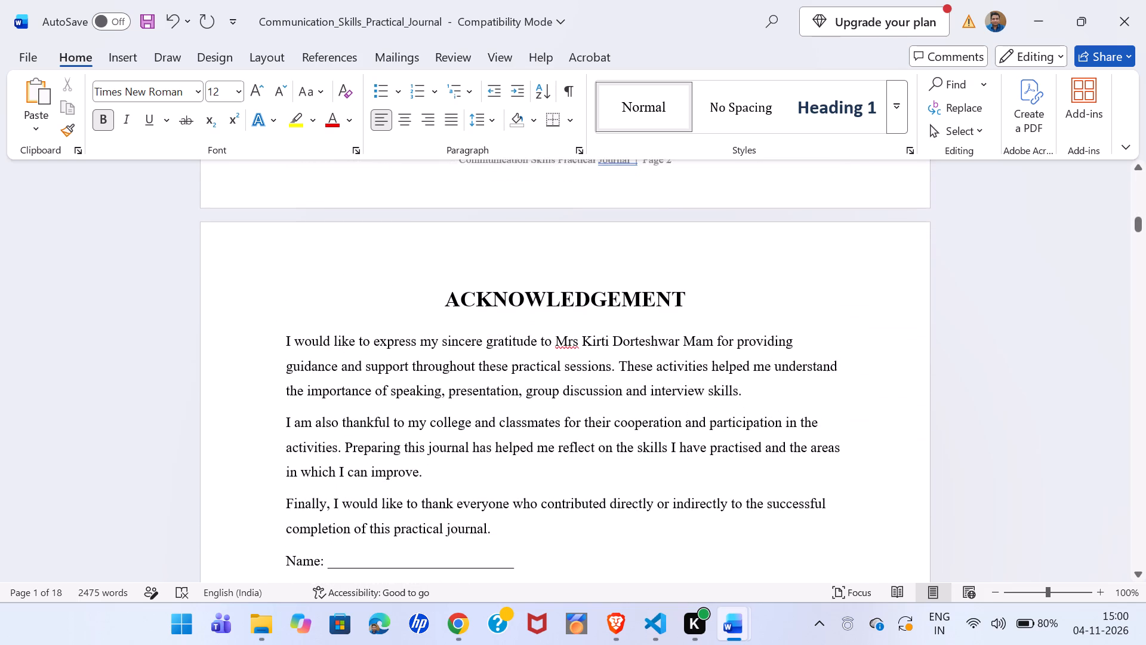
scroll(586, 456, "down", 1)
left_click(640, 340)
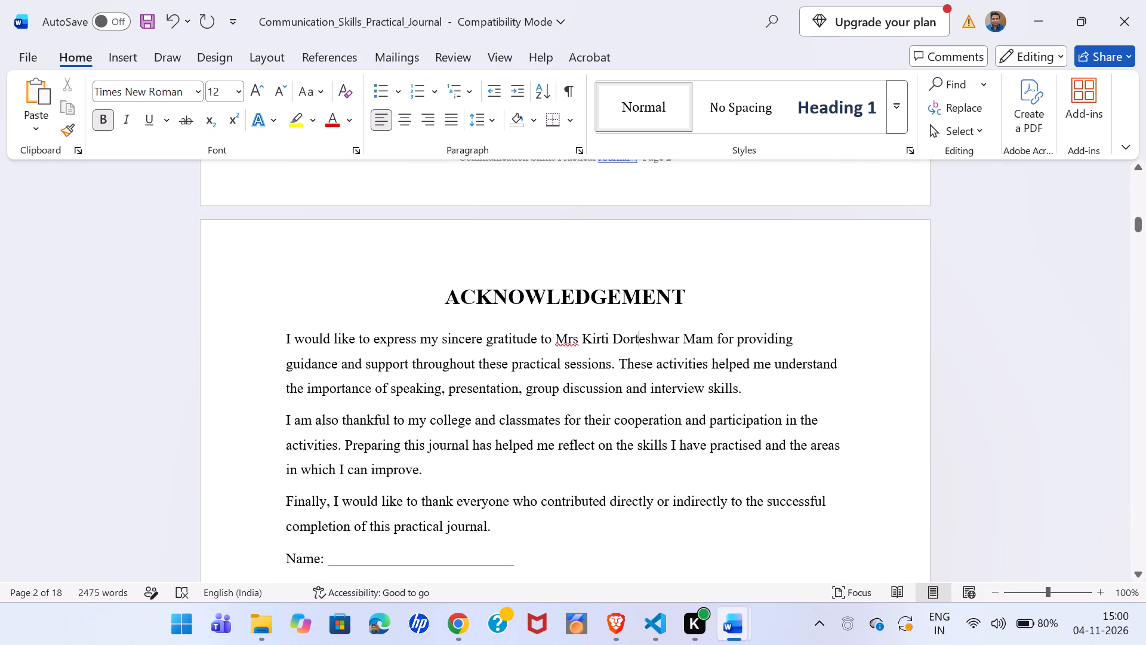
key("Right")
key("Right")
key("Right")
key("BackSpace")
key("BackSpace")
key("BackSpace")
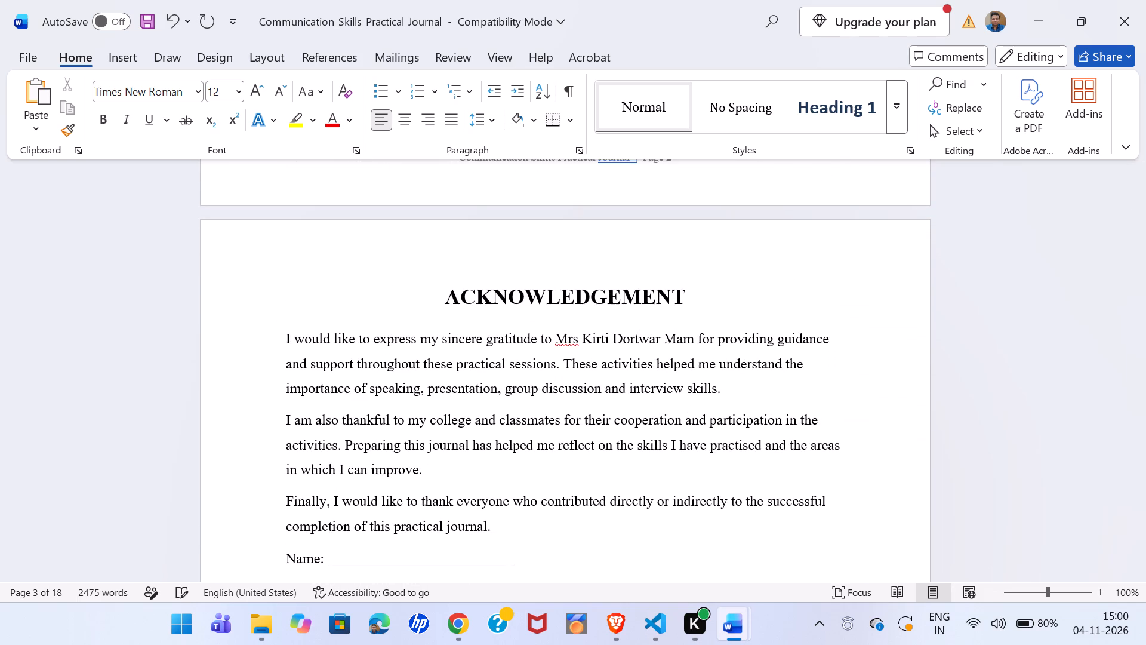
key("BackSpace")
type("shet")
Review the journal from the title page through the procedure of Practical No. 4, Group Discussion: Mock Session, for content that still needs editing.
scroll(640, 340, "up", 5)
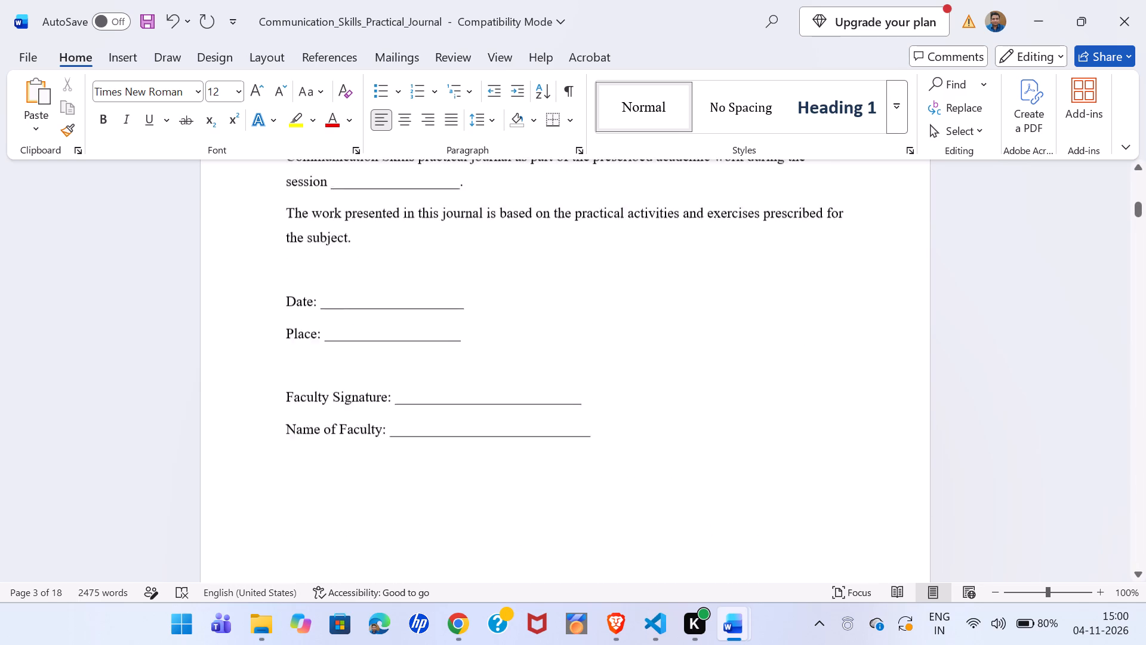
scroll(640, 340, "up", 5)
scroll(640, 340, "down", 3)
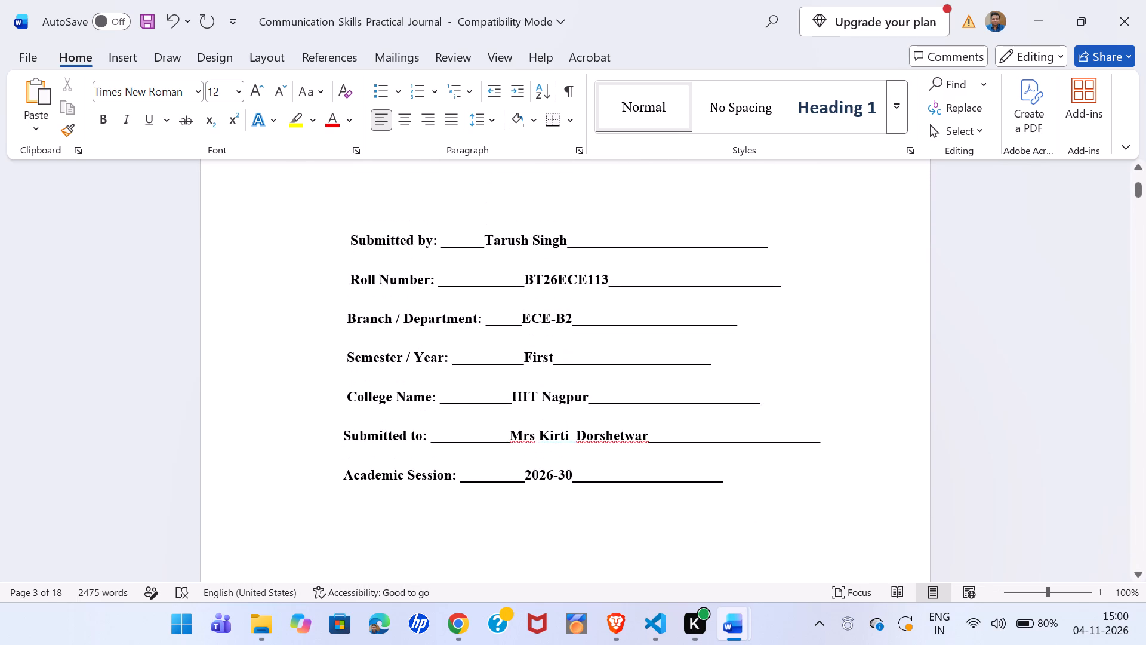
scroll(640, 340, "down", 5)
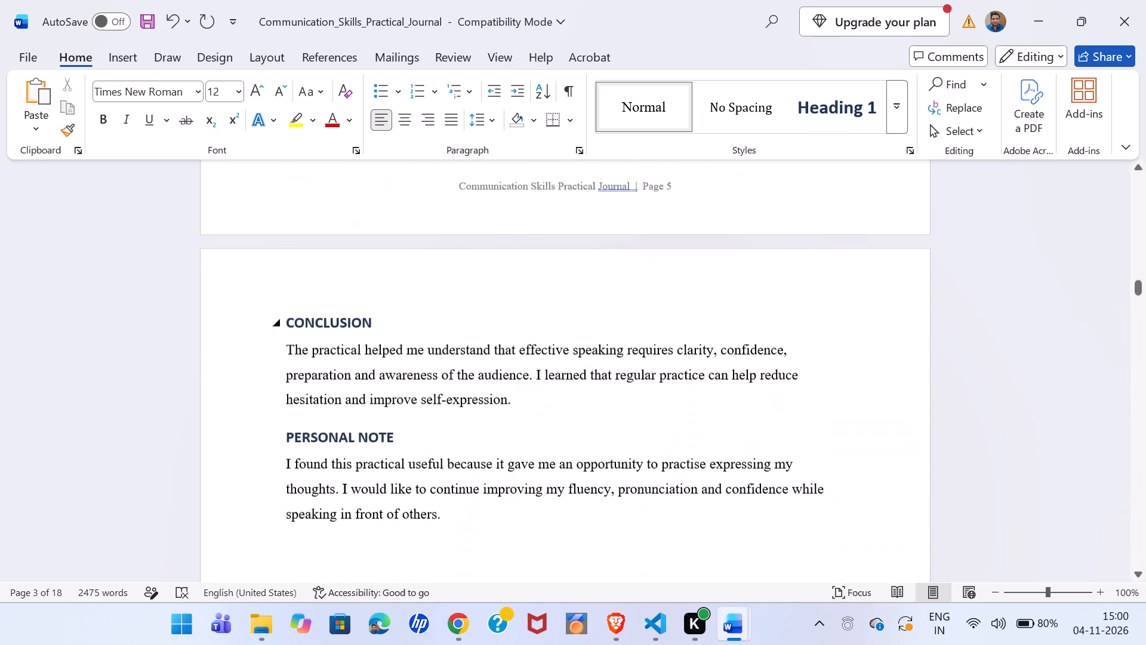
scroll(640, 340, "down", 6)
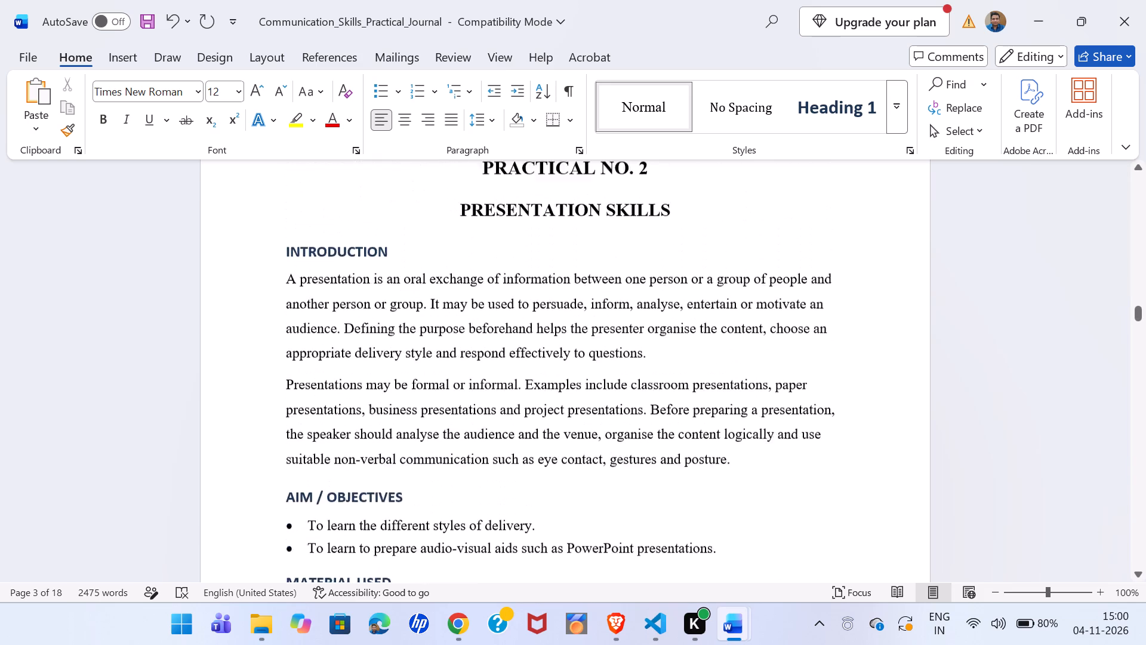
scroll(640, 340, "down", 2)
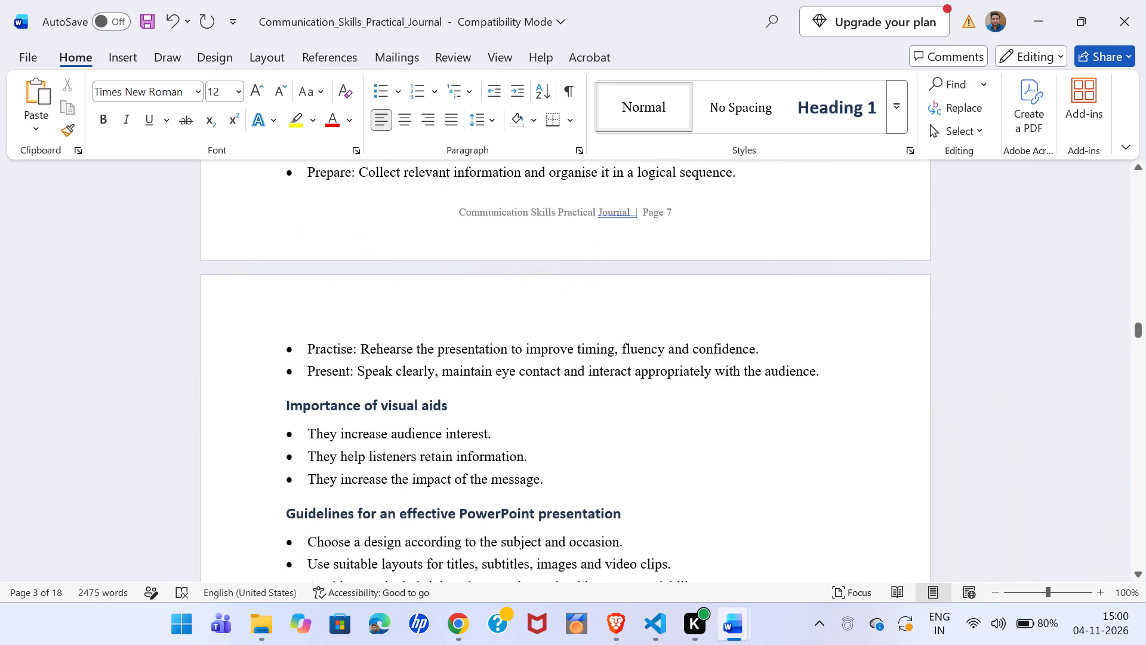
scroll(640, 340, "down", 6)
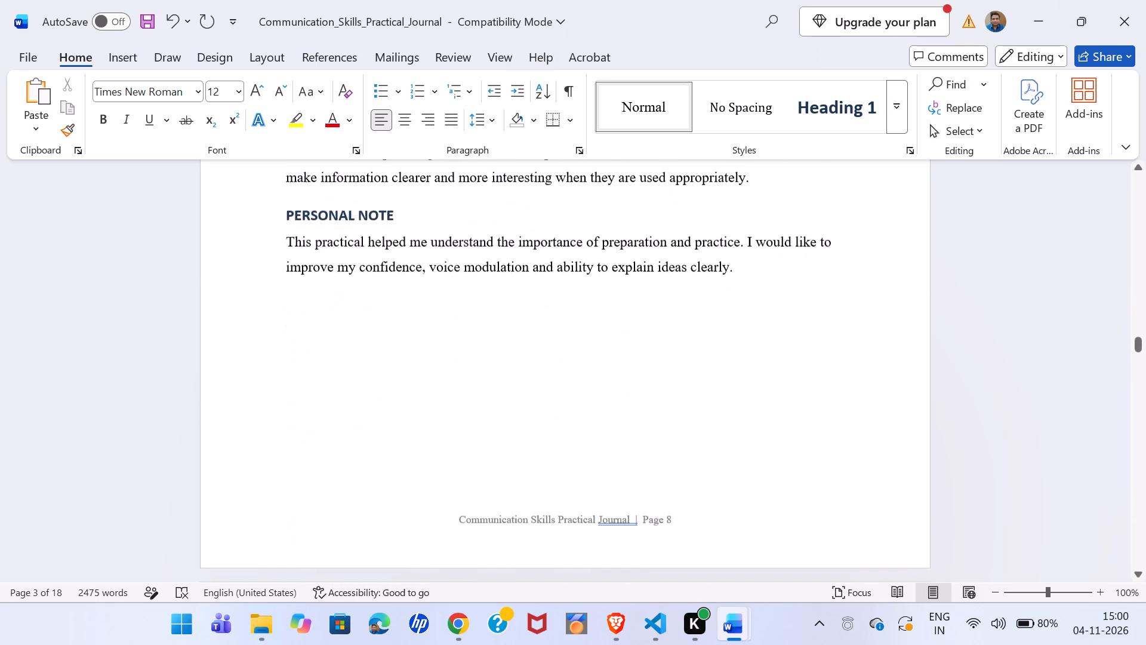
scroll(640, 340, "down", 7)
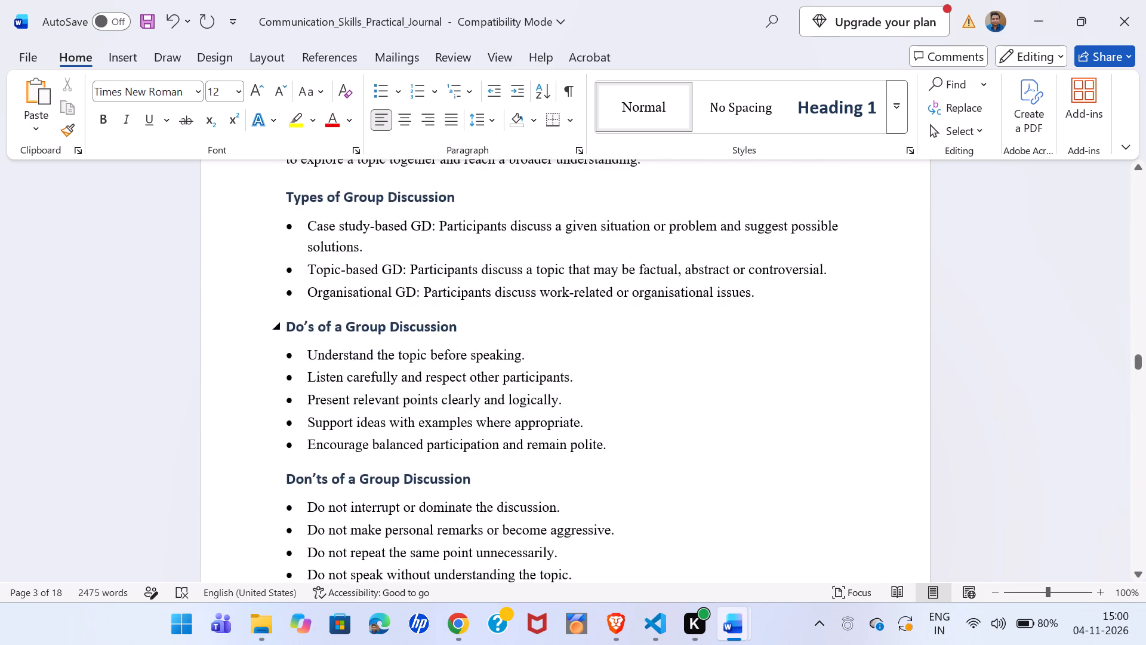
scroll(640, 340, "down", 6)
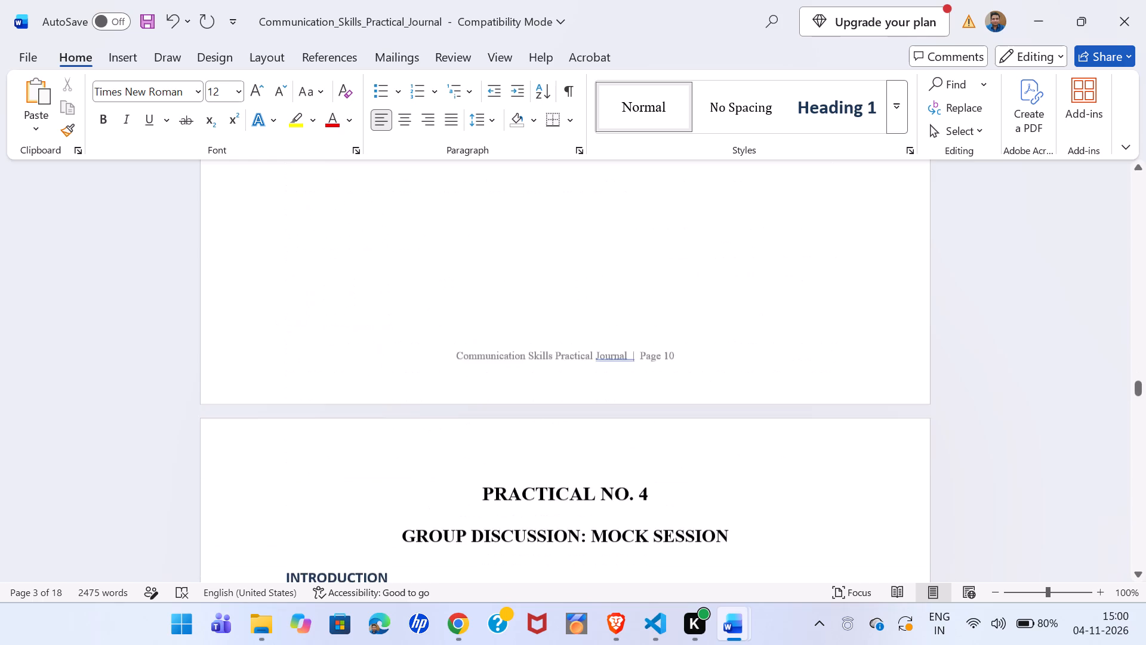
scroll(640, 340, "down", 3)
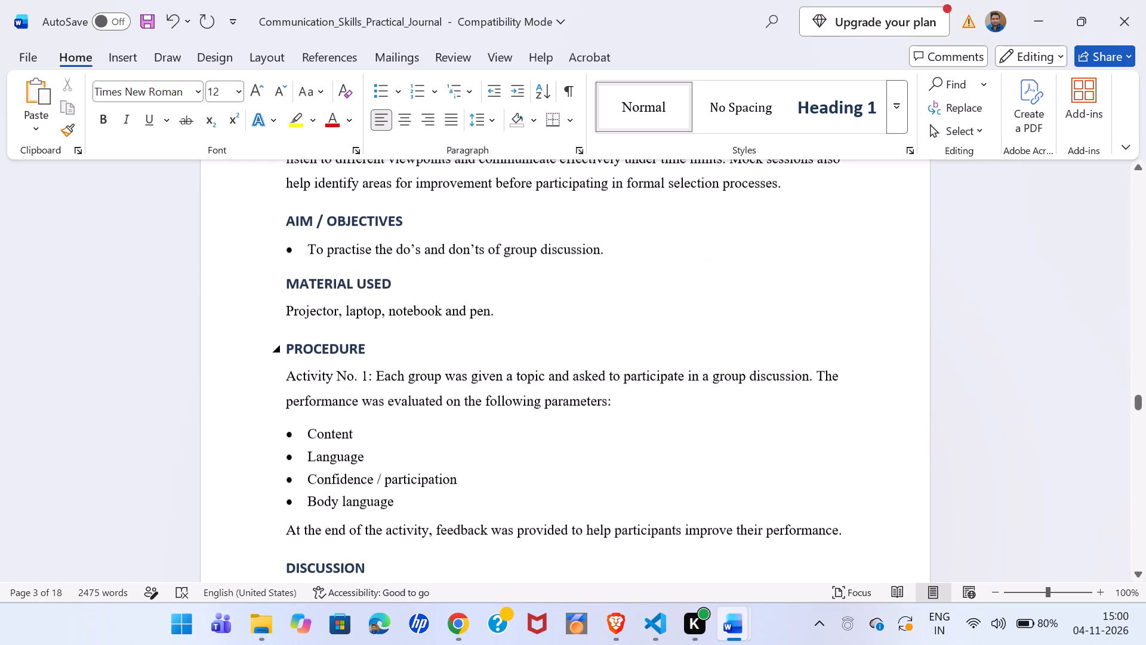
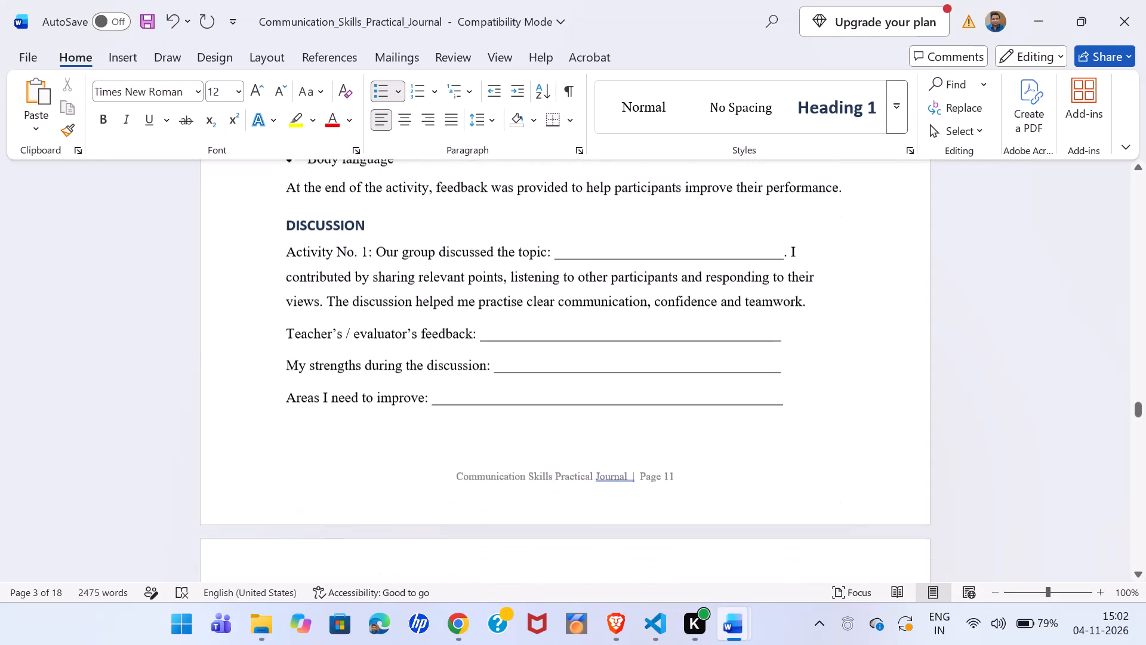
Review Practical No. 4 from its introduction to the Group Discussion Score Sheet, checking the procedure and the blank topic, feedback, strengths and improvement lines.
left_click(559, 325)
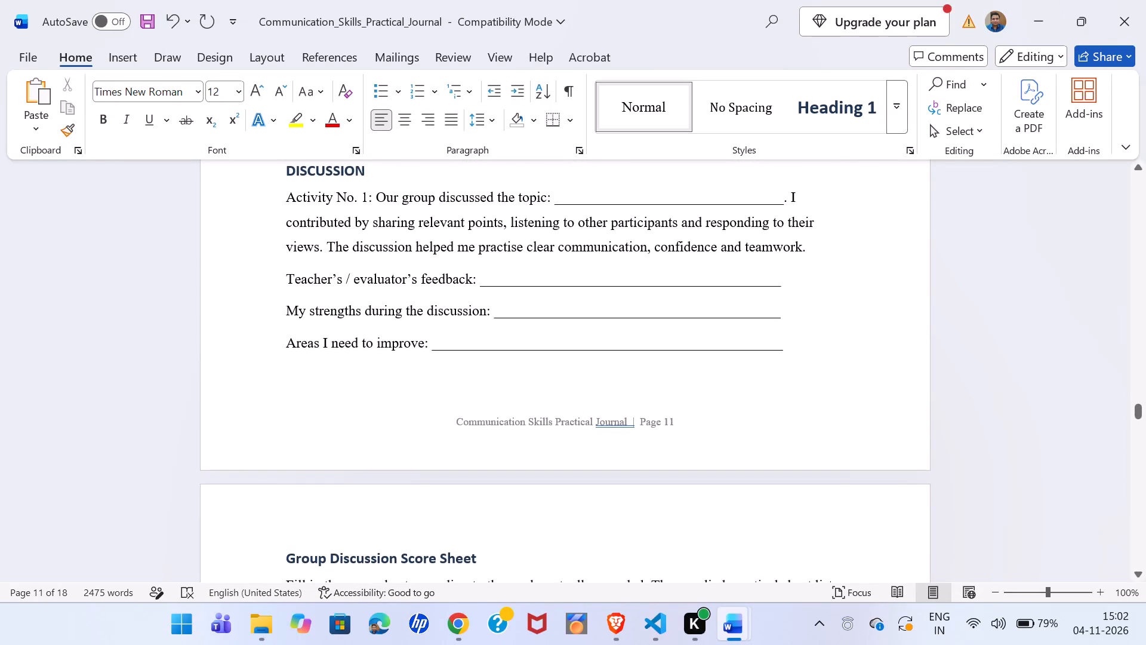
scroll(518, 309, "up", 1)
key("Right")
key("Left")
key("Left")
key("Left")
key("Left")
key("Left")
key("Left")
key("Left")
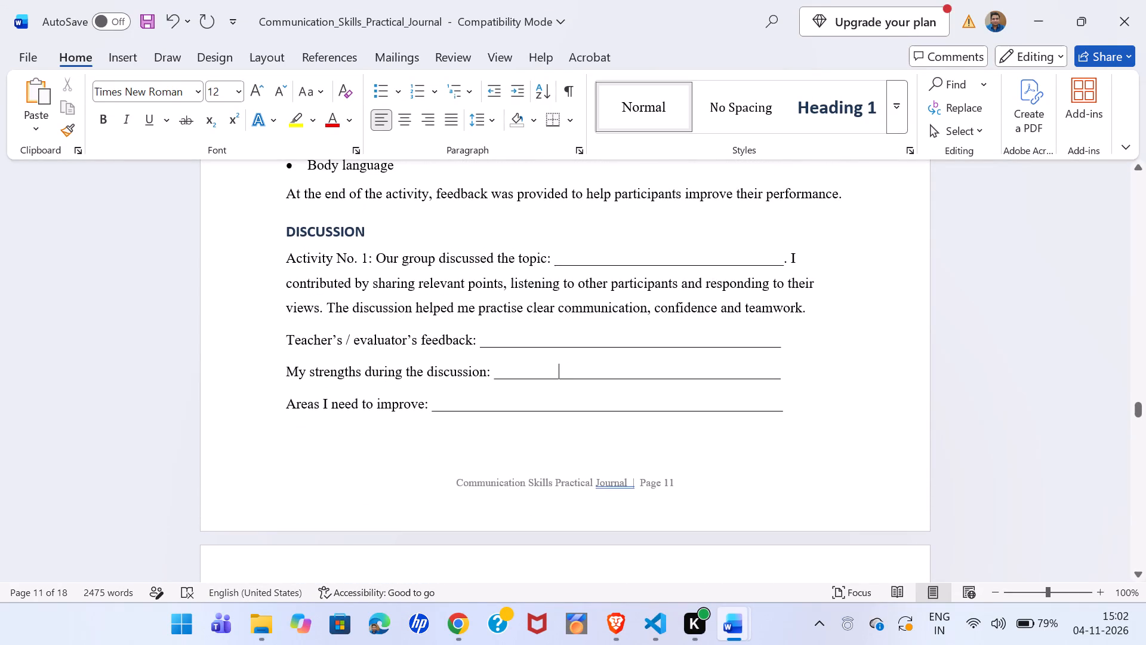
key("Up")
key("Up")
key("Up")
key("Up")
key("Up")
key("Up")
key("Up")
key("Up")
key("Up")
key("Up")
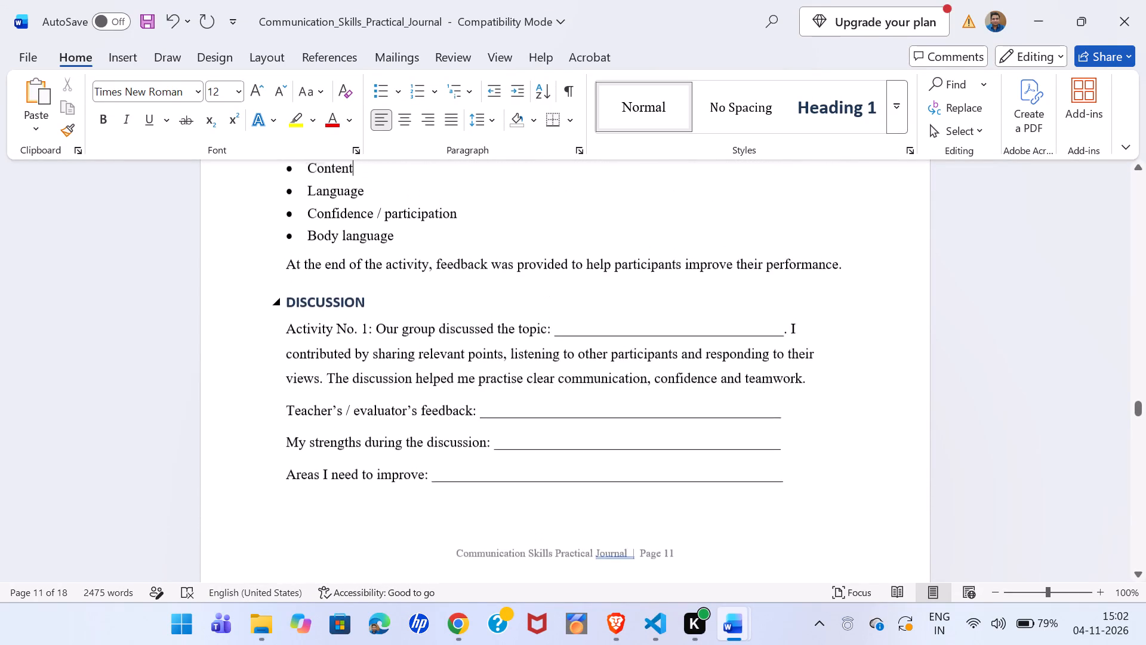
key("Up")
key("Up")
key("Up")
key("Up")
key("Up")
key("Up")
key("Up")
key("Up")
key("Up")
key("Up")
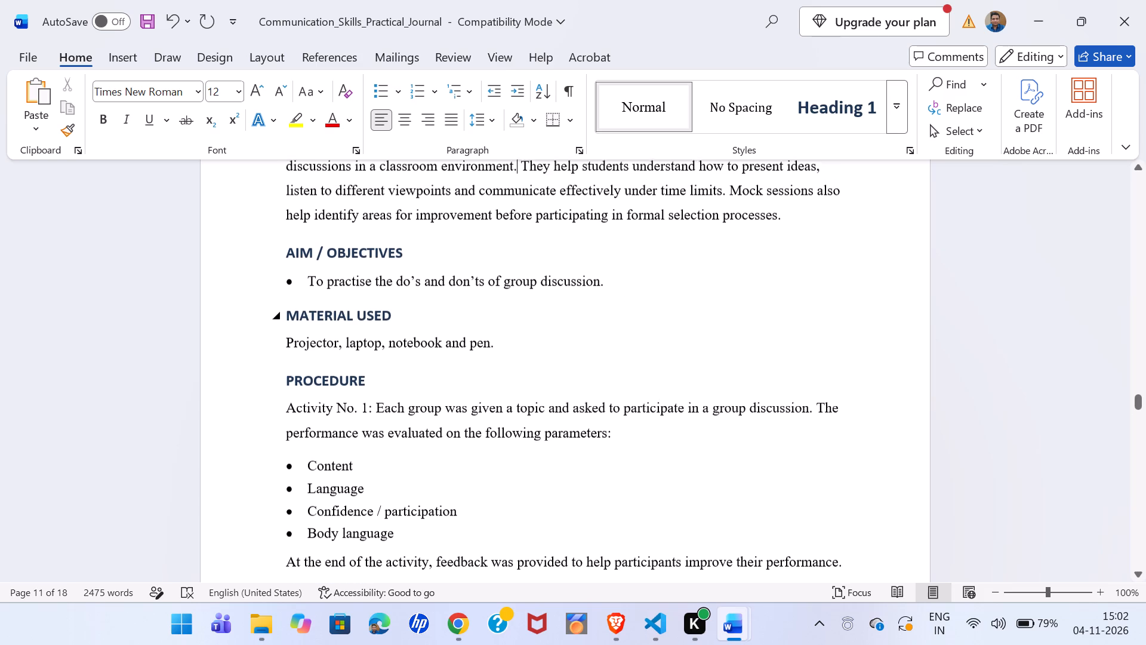
key("Down")
key("Down")
key("Down")
key("Down")
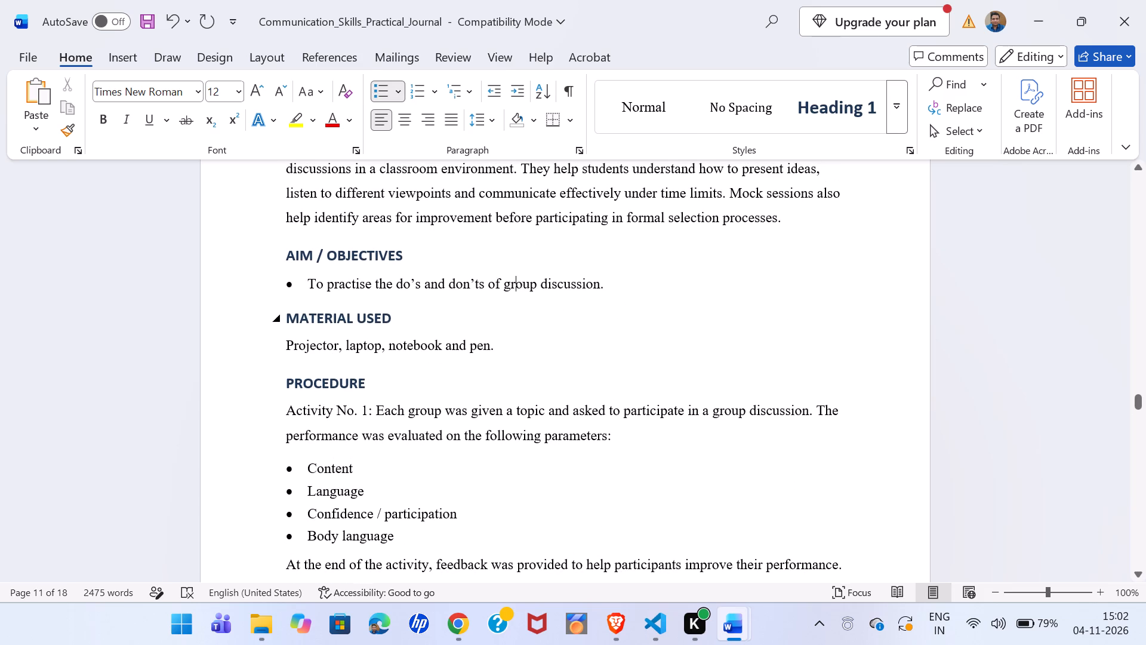
key("Down")
key("Down")
key("Down")
key("Down")
key("Right")
key("Right")
key("Right")
key("Right")
key("Right")
key("Right")
key("Right")
key("Right")
key("Right")
key("Right")
key("Right")
key("Right")
key("Right")
key("Right")
key("Right")
key("Right")
key("Right")
key("Right")
key("Right")
key("Right")
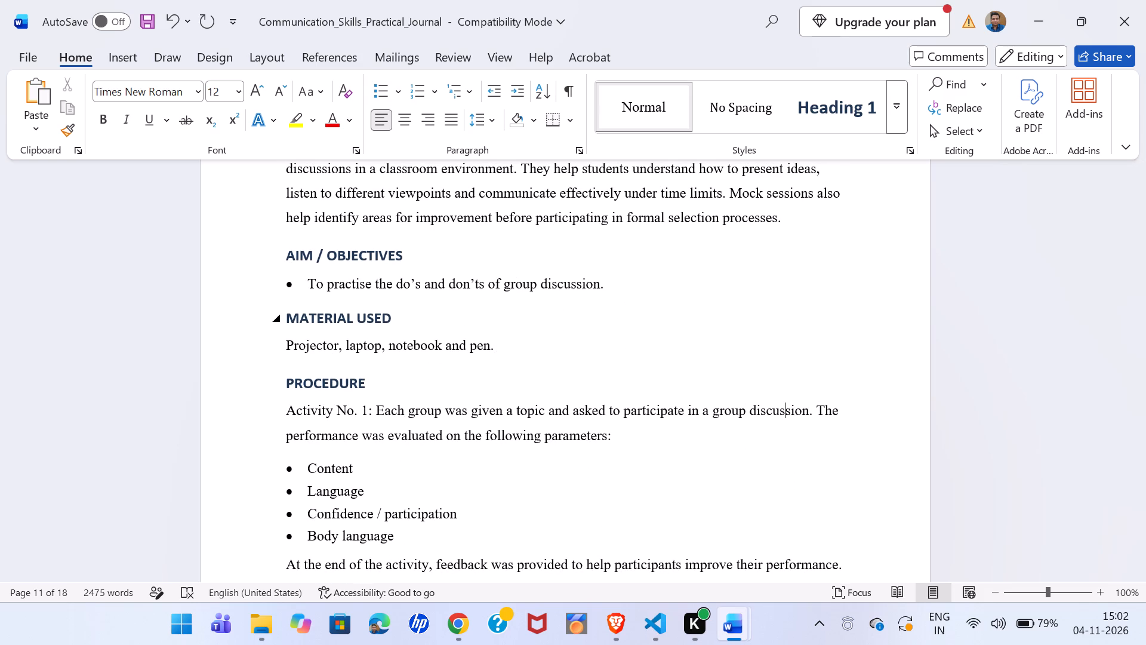
key("Down")
key("Up")
key("Up")
key("Right")
key("Down")
key("Down")
key("Down")
key("Down")
key("Down")
key("Down")
key("Down")
key("Down")
key("Down")
key("Down")
key("Down")
key("Down")
key("Down")
key("Down")
key("Down")
key("Down")
key("Down")
key("Down")
key("Down")
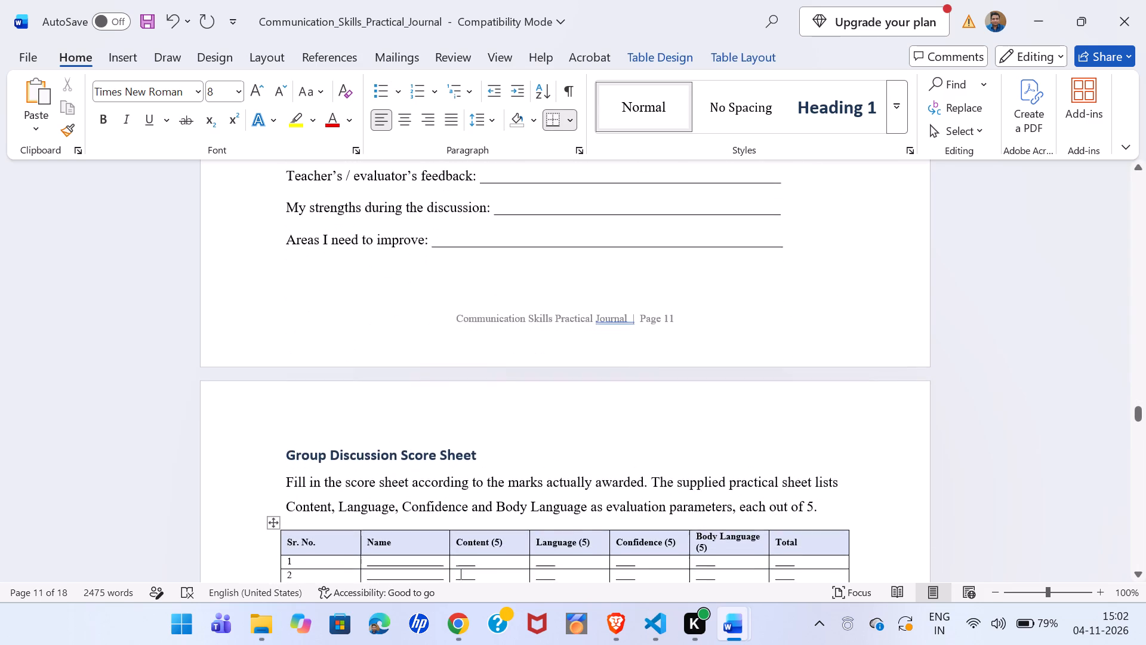
key("Down")
key("Up")
key("Up")
key("Up")
key("Up")
key("Up")
key("Up")
key("Up")
key("Up")
key("Up")
key("Up")
key("Up")
key("Up")
key("Up")
key("Up")
key("Up")
key("Up")
key("Up")
key("Up")
key("Up")
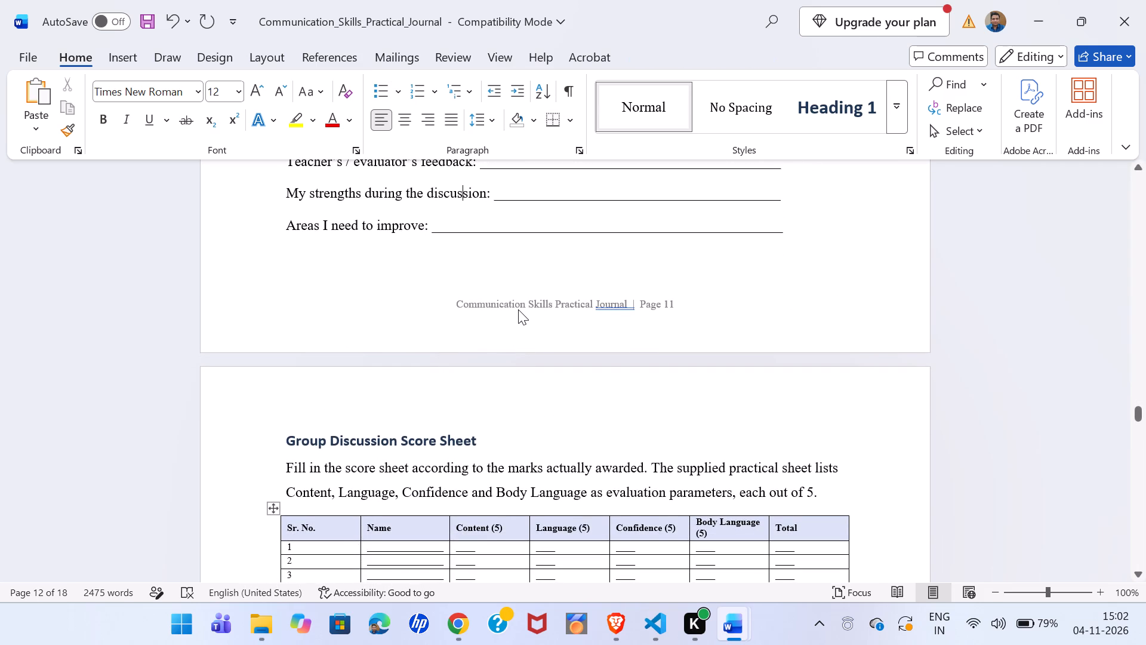
key("Up")
key("Up")
key("Up")
key("Up")
key("Up")
key("Up")
key("Up")
key("Up")
key("Up")
key("Up")
key("Up")
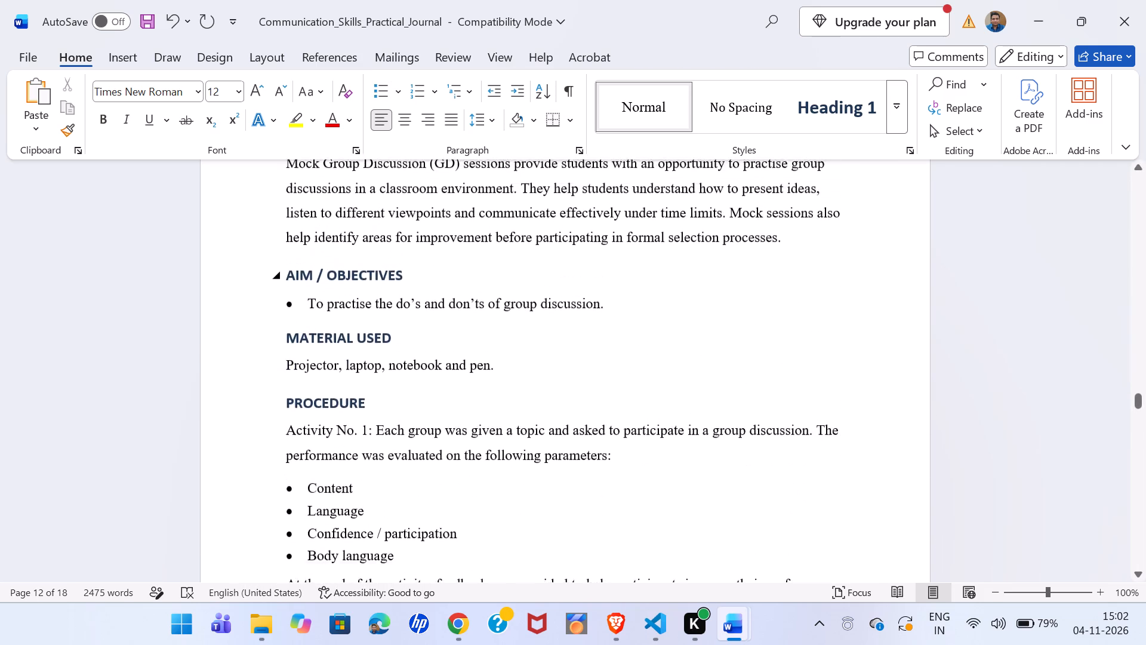
key("Up")
key("Up")
key("Down")
key("Down")
key("Down")
key("Down")
key("Down")
key("Down")
key("Down")
key("Down")
key("Down")
key("Down")
key("Down")
key("Down")
key("Down")
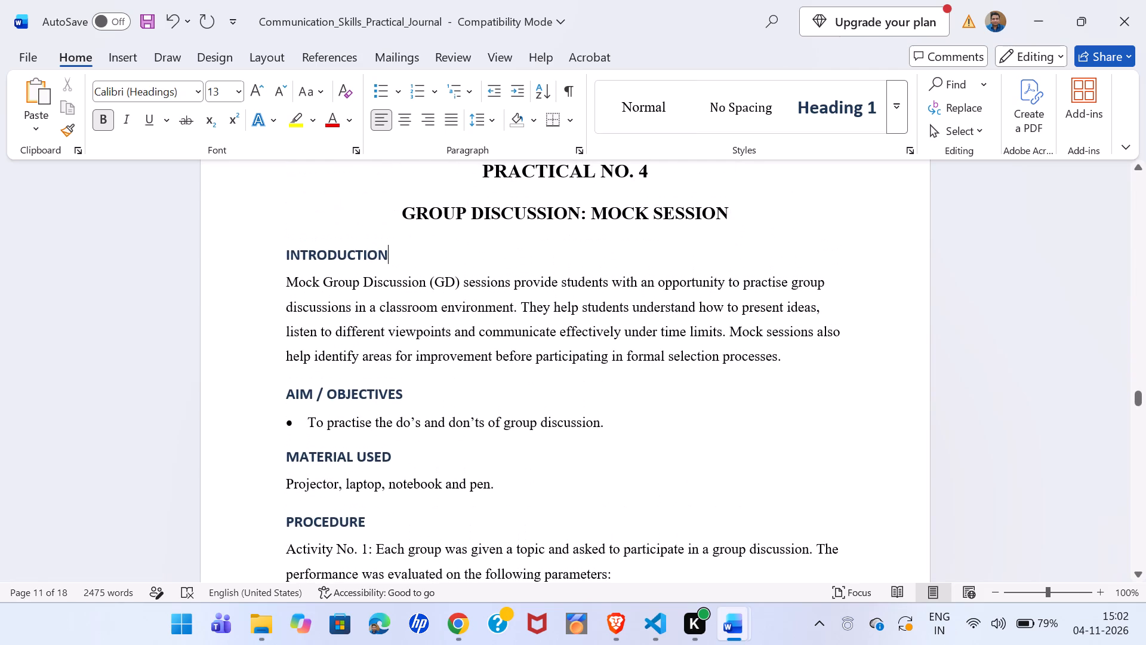
key("Down")
key("Down")
key("Down")
key("Down")
key("Down")
key("Down")
key("Down")
key("Down")
key("Down")
key("Down")
key("Down")
key("Down")
key("Down")
key("Down")
key("Down")
key("Down")
key("Down")
key("Down")
key("Down")
key("Down")
key("Down")
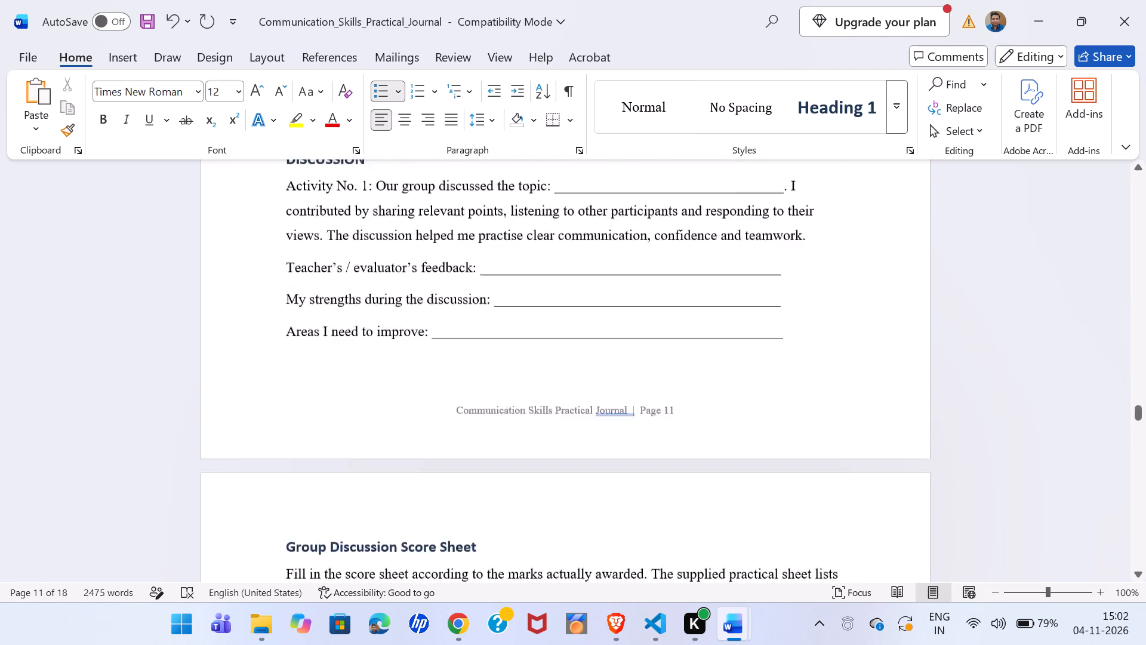
Review the journal from Practical No. 4's blank discussion lines and score sheet through the following practical's KYC, SWOT and resume activities.
key("Down")
key("Down")
key("Down")
key("Down")
key("Down")
key("Down")
key("Down")
key("Down")
key("Down")
key("Down")
key("Down")
key("Down")
key("Down")
key("Down")
key("Down")
key("Down")
key("Down")
key("Down")
key("Down")
key("Down")
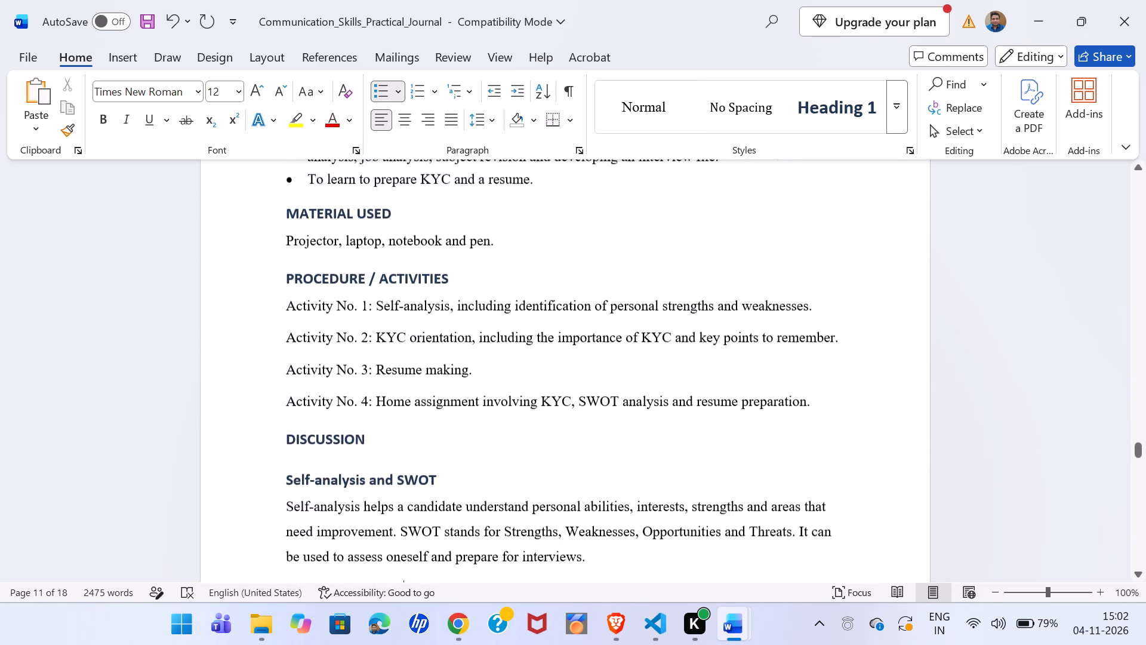
key("Up")
key("Up")
key("Up")
key("Up")
key("Up")
key("Up")
key("Up")
key("Up")
key("Up")
key("Up")
key("Up")
key("Up")
key("Up")
key("Up")
key("Up")
key("Up")
key("Up")
key("Up")
key("Up")
key("Up")
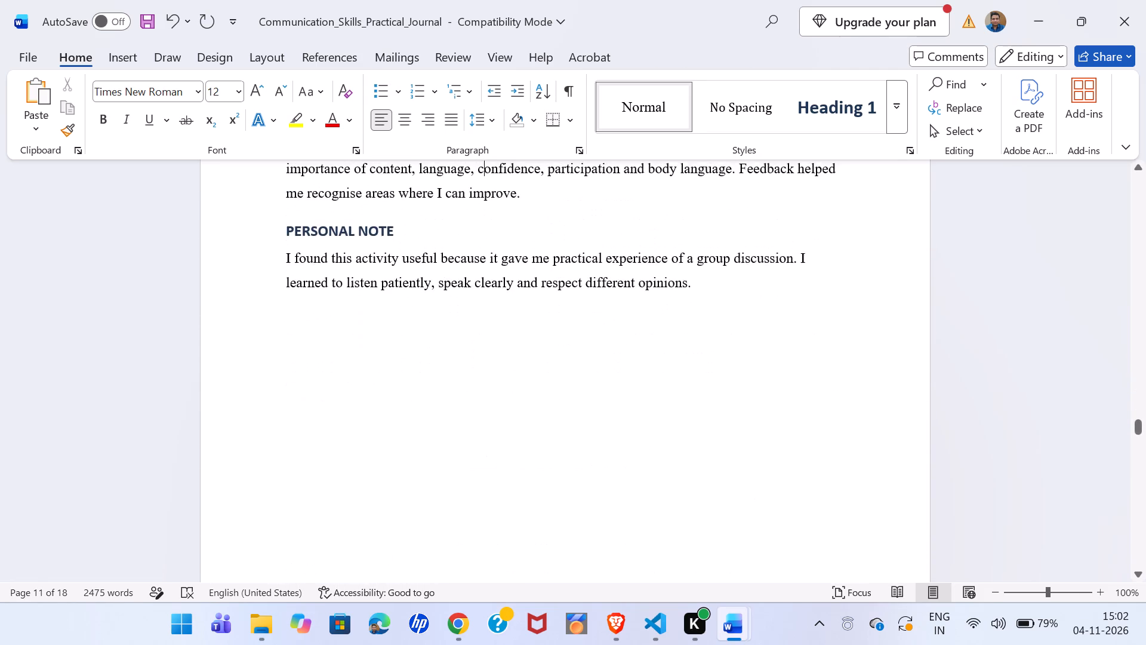
key("Up")
key("Up")
key("Up")
key("Up")
key("Up")
key("Up")
key("Up")
key("Up")
key("Up")
key("Up")
key("Up")
key("Up")
key("Up")
key("Up")
key("Up")
key("Up")
key("Up")
key("Up")
key("Up")
key("Up")
key("Up")
key("Up")
key("Up")
key("Up")
key("Up")
key("Up")
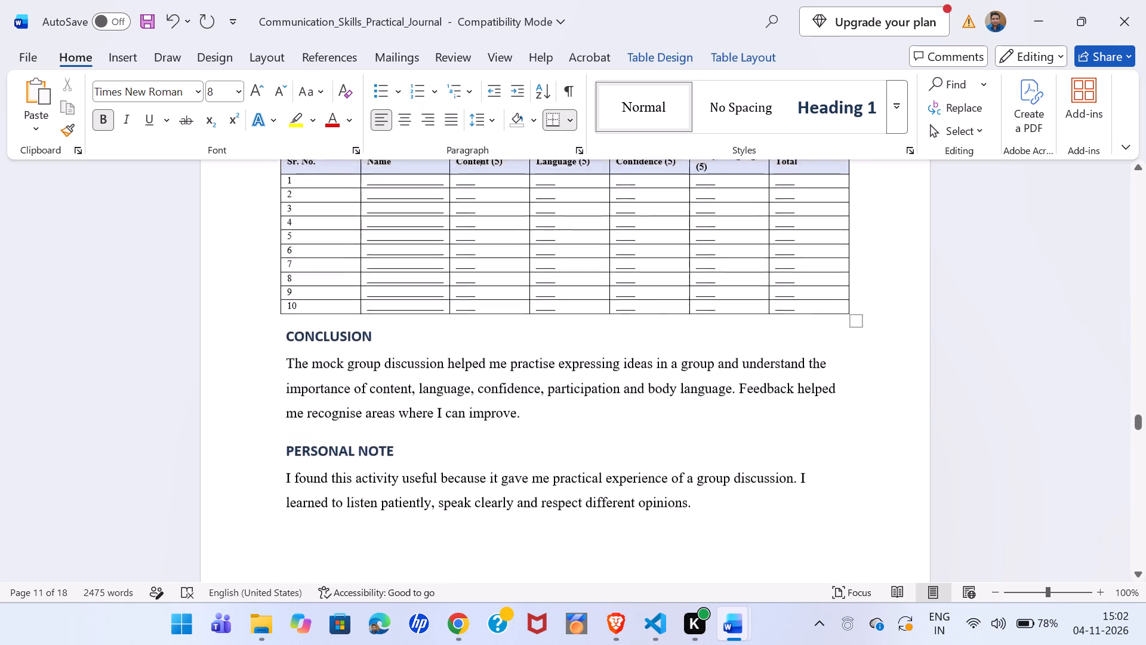
key("Up")
key("Up")
key("Up")
key("Up")
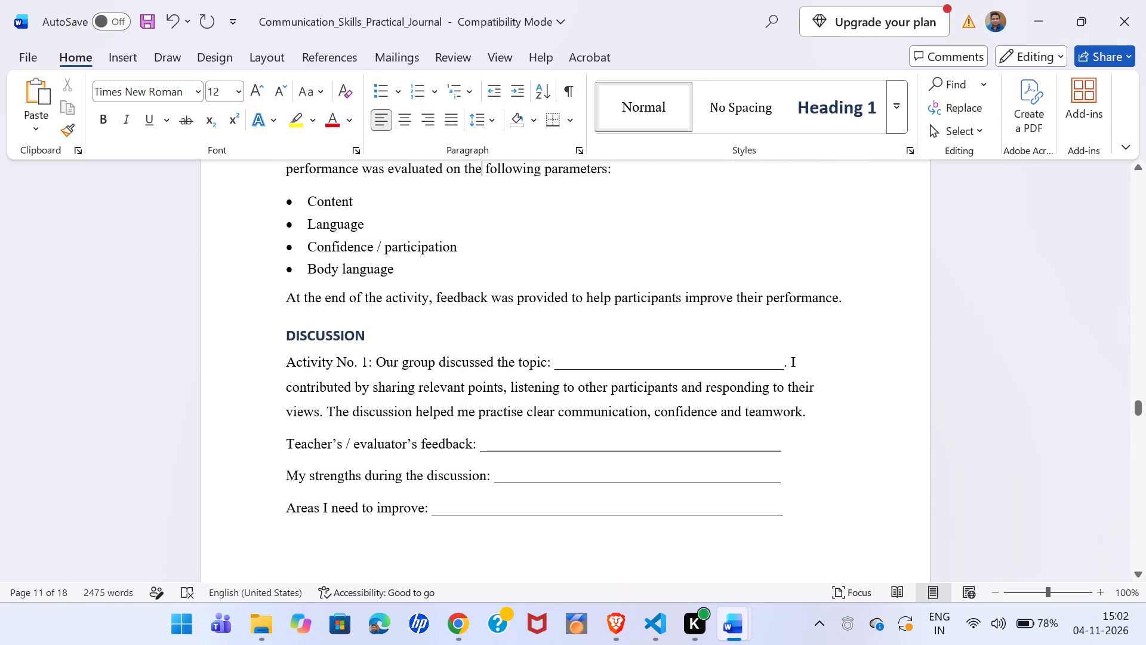
Fill in the group discussion topic blank for Activity No. 1 in Practical No. 4 as "Russia vs Ukraine".
left_click(572, 354)
key("shift+r")
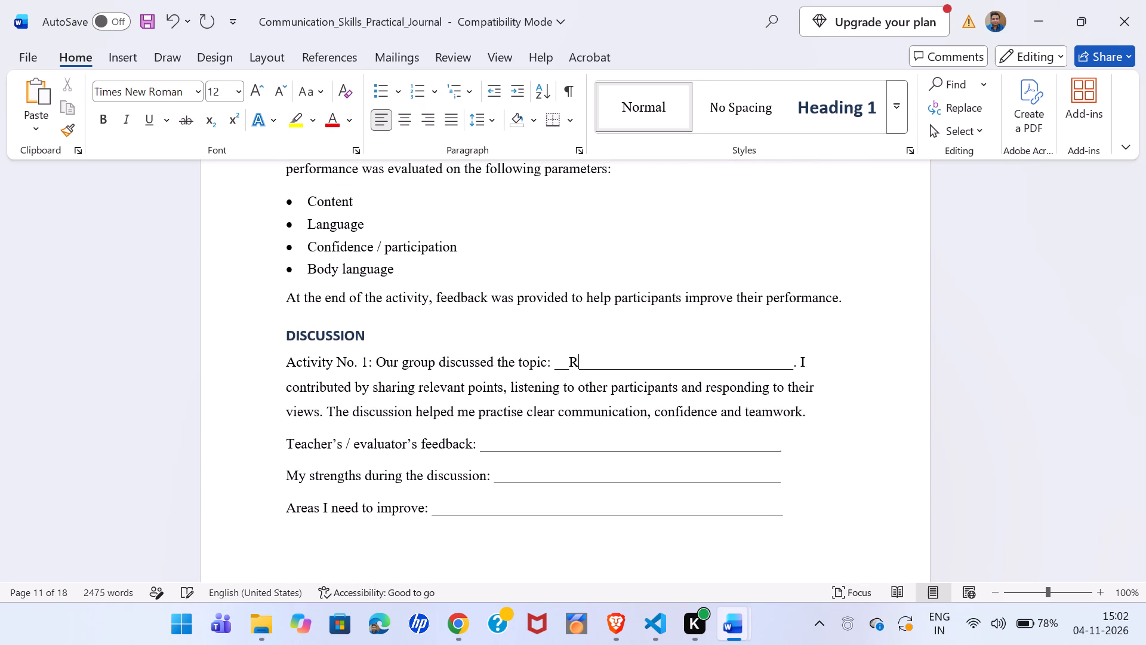
type("ussia")
key("space")
type("vs")
key("space")
type("Ukraibe")
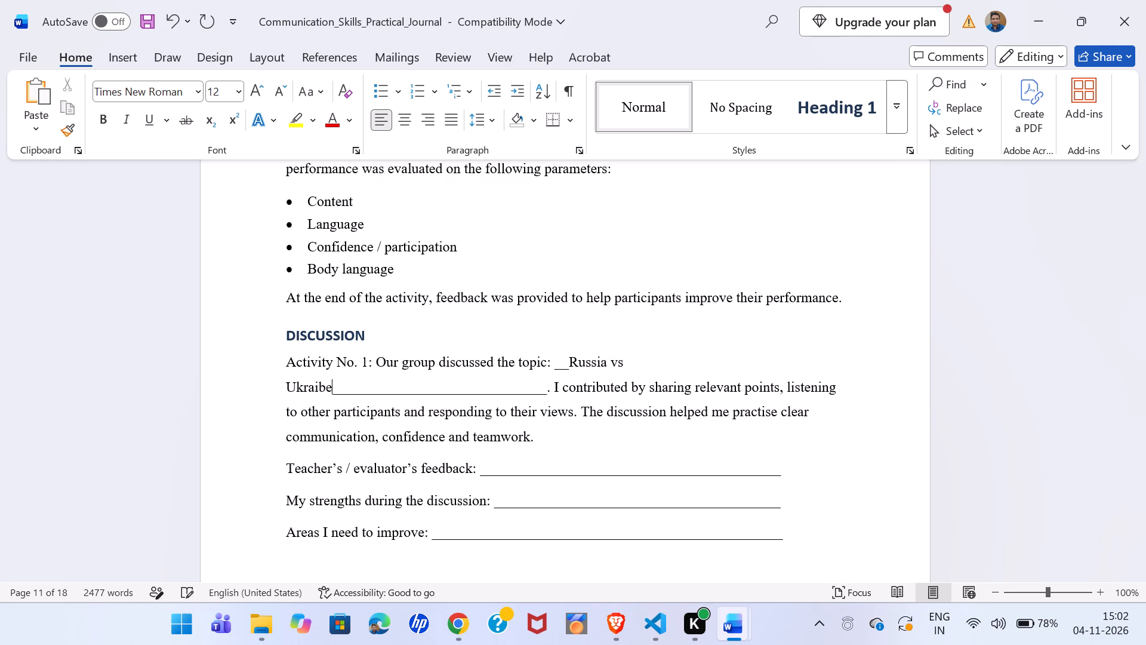
key("BackSpace")
key("BackSpace")
type("ne")
Review Practical No. 4 from its title to the conclusion, checking the topic line, remaining feedback blanks and Group Discussion Score Sheet.
scroll(572, 460, "up", 4)
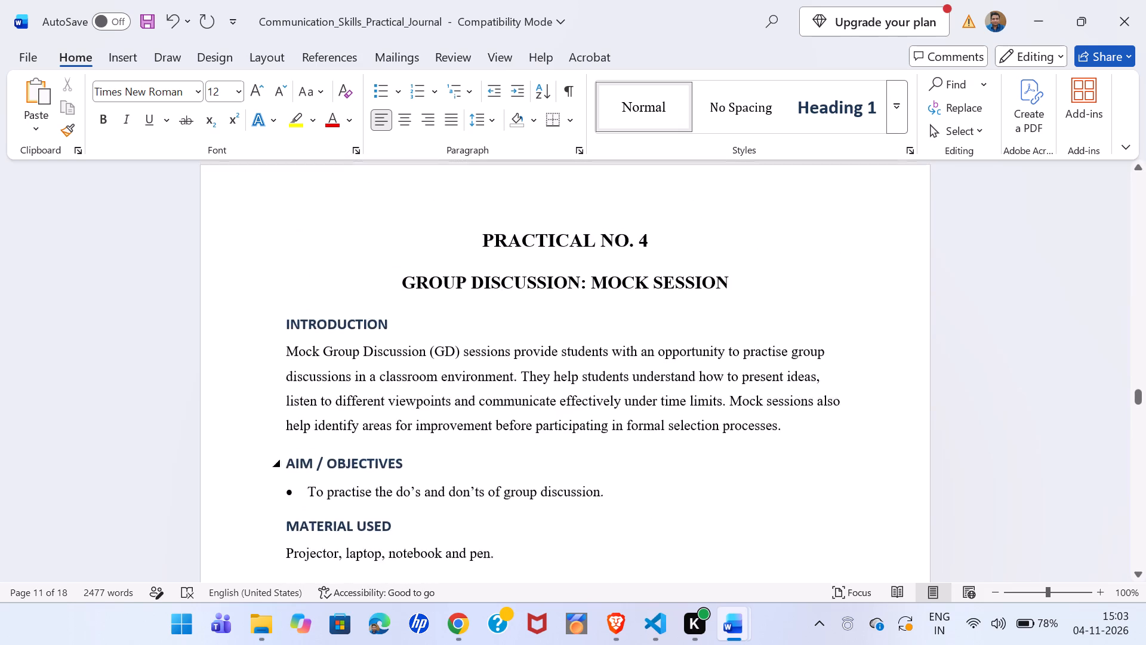
scroll(572, 460, "up", 1)
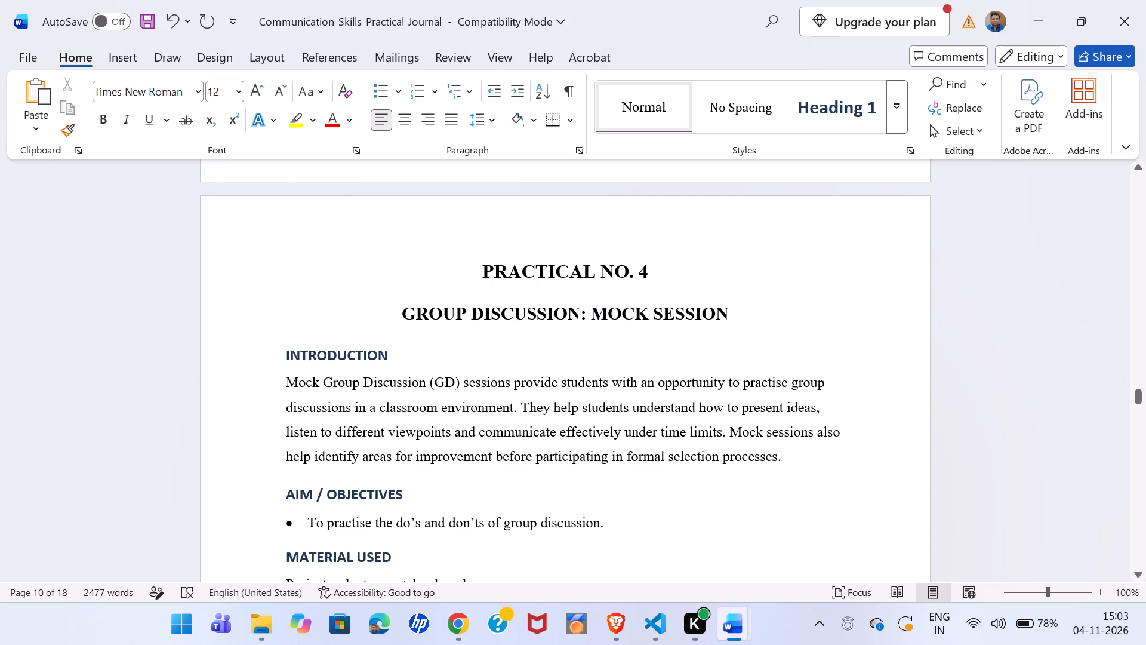
scroll(572, 460, "down", 3)
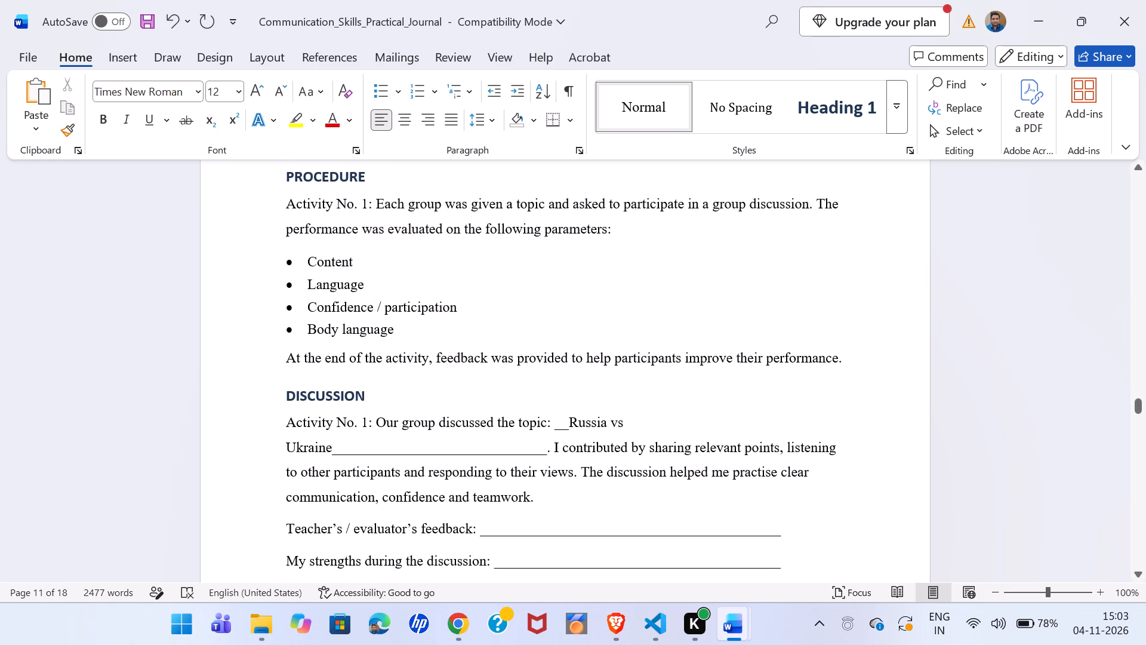
scroll(572, 460, "down", 1)
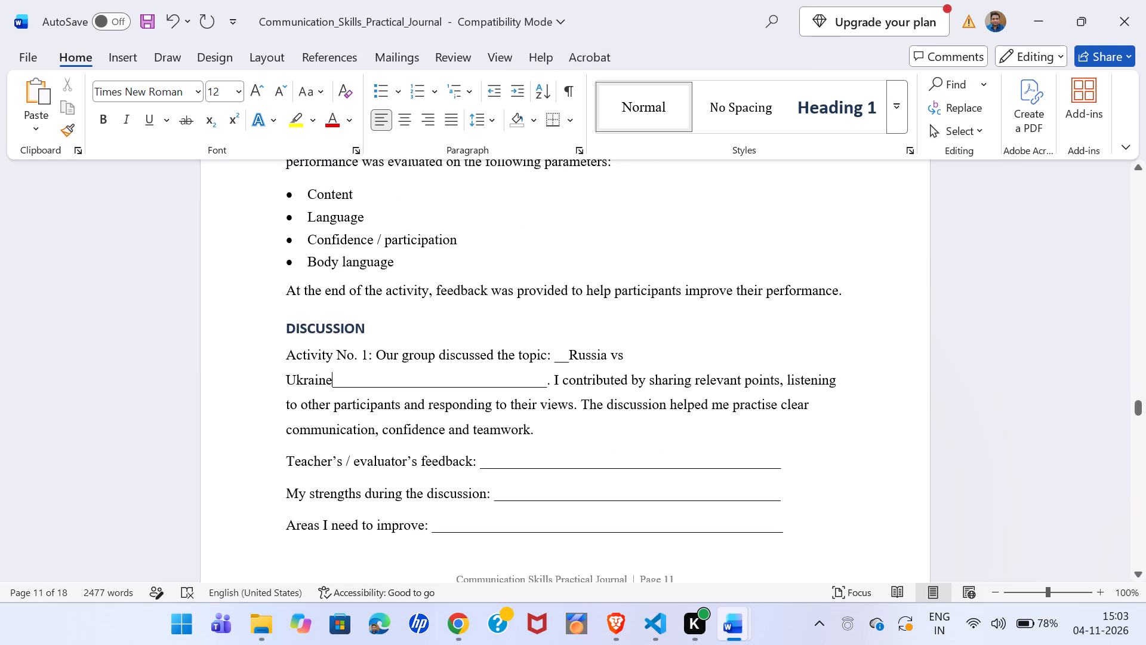
scroll(572, 460, "down", 1)
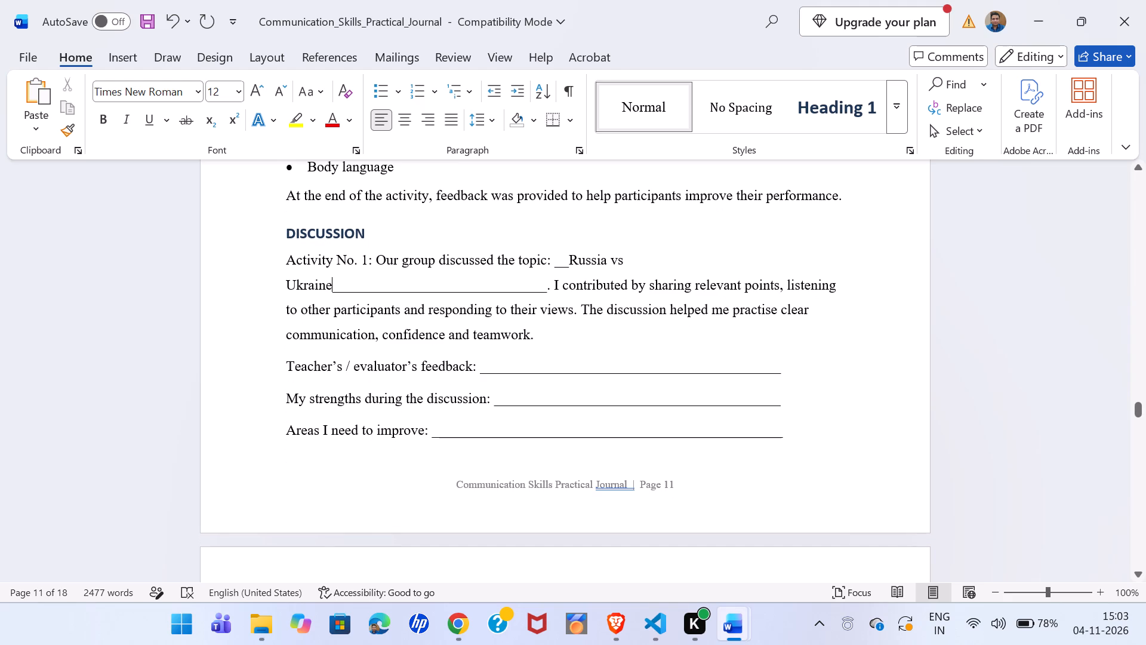
scroll(517, 438, "down", 1)
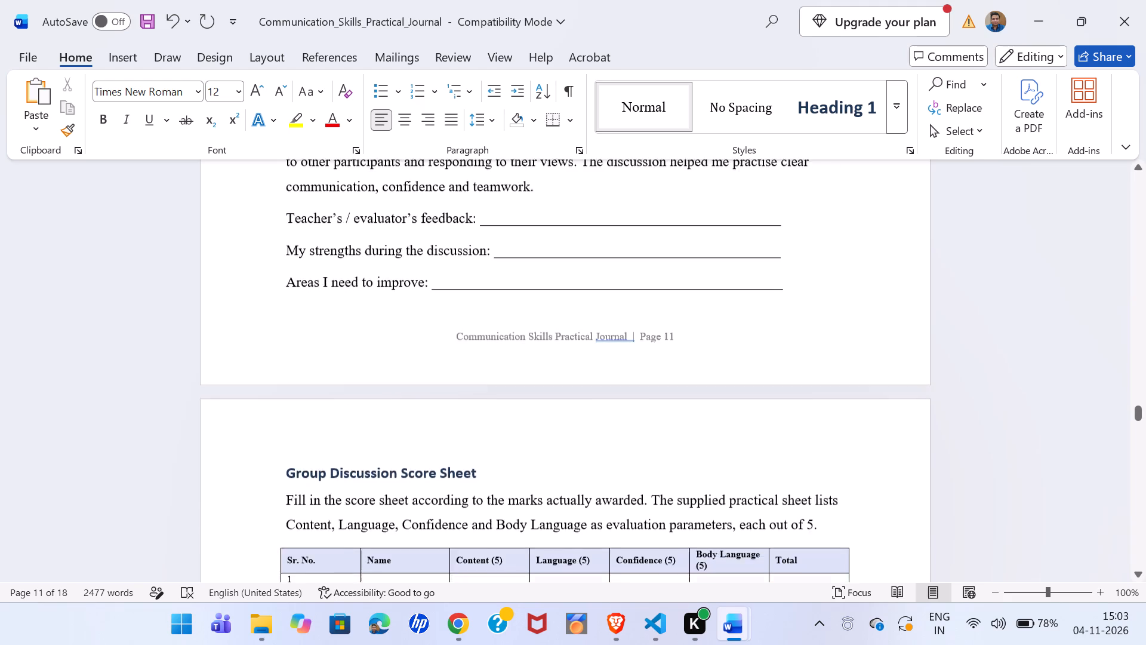
scroll(517, 438, "down", 1)
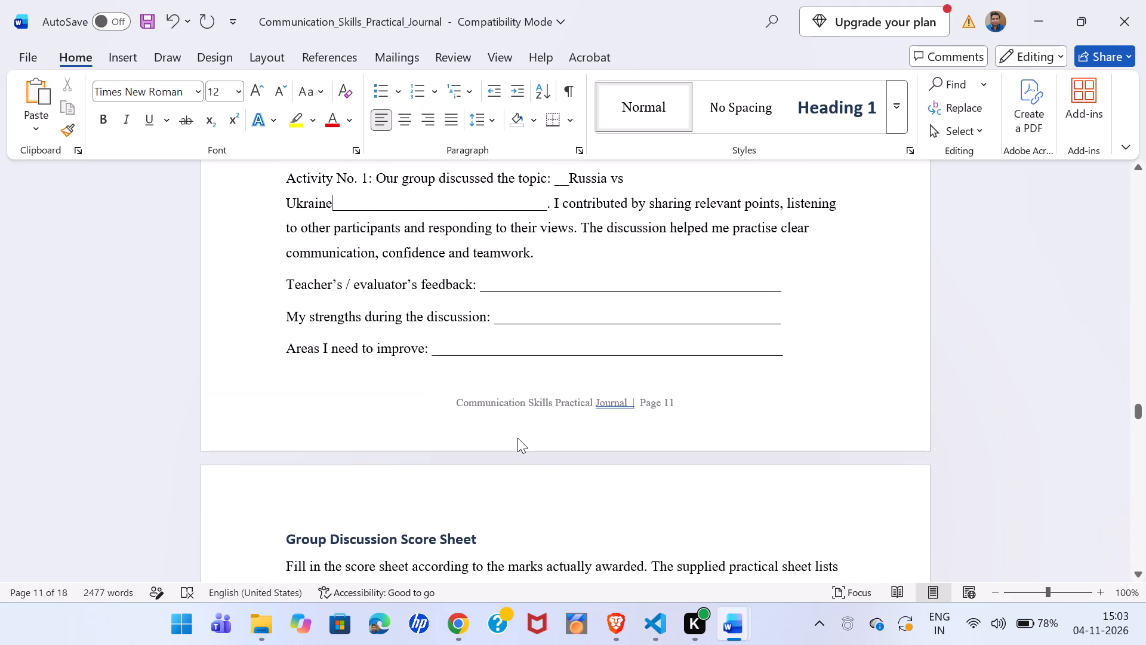
scroll(517, 438, "down", 2)
scroll(517, 438, "up", 5)
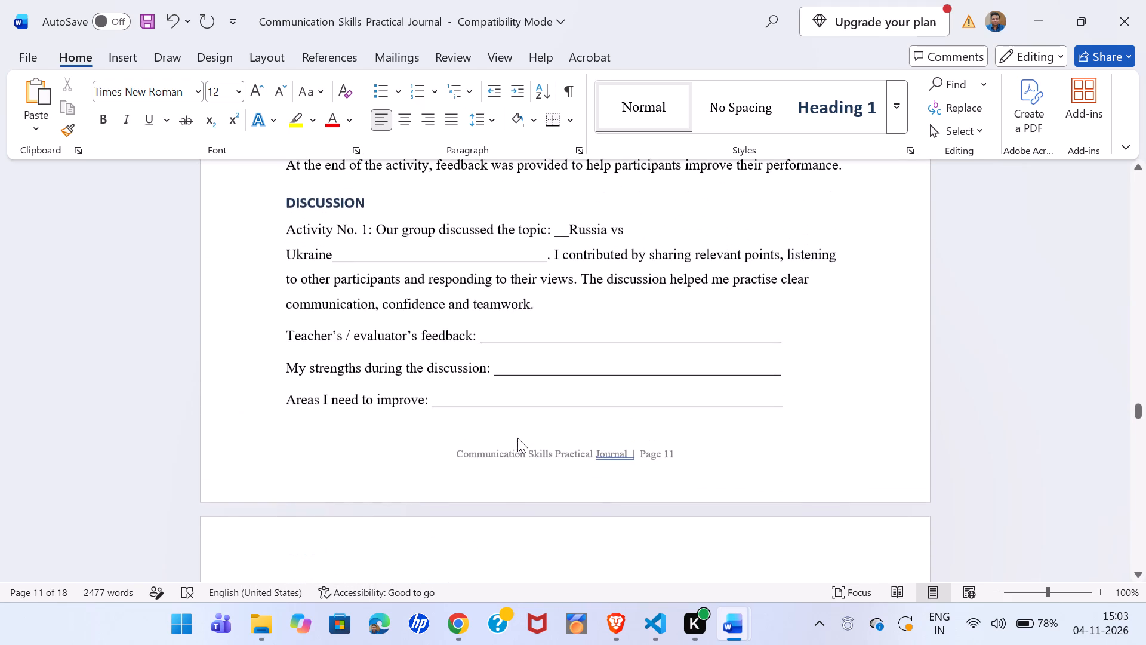
scroll(517, 438, "up", 4)
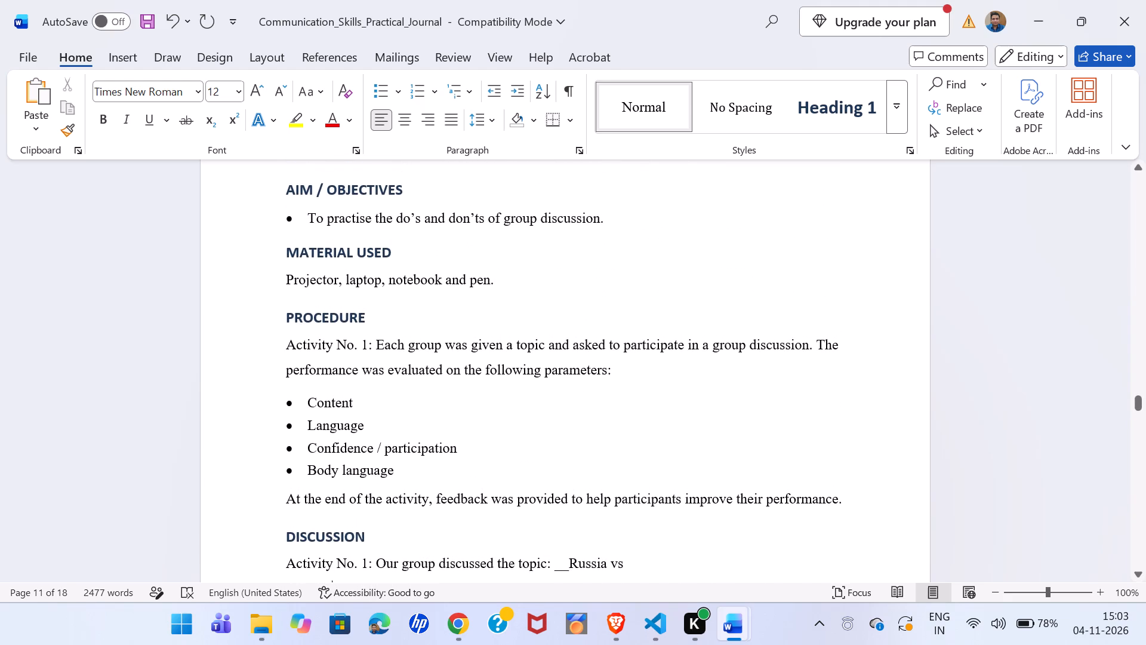
scroll(517, 438, "down", 1)
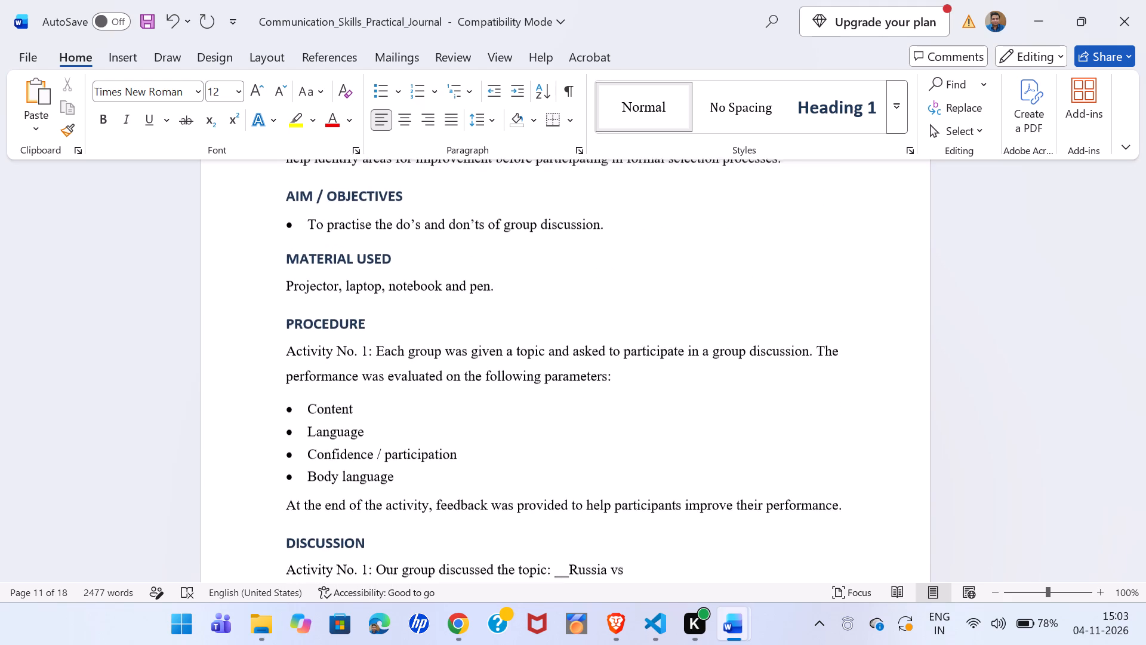
scroll(517, 438, "down", 1)
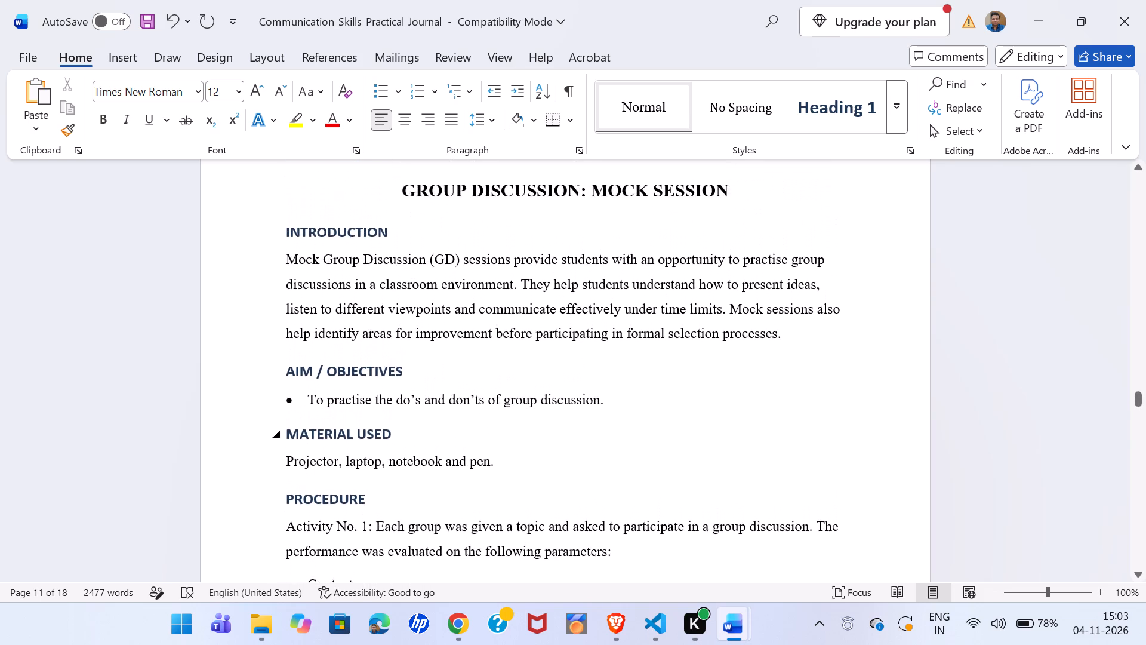
scroll(517, 438, "down", 3)
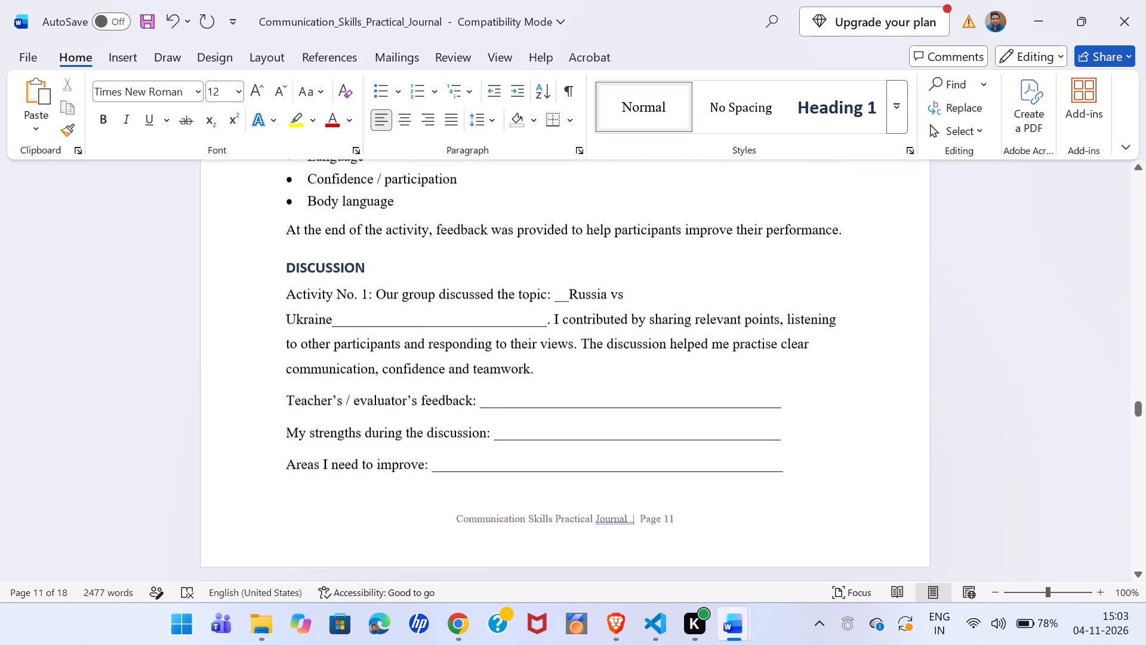
scroll(517, 438, "down", 1)
scroll(517, 438, "up", 5)
scroll(517, 438, "down", 1)
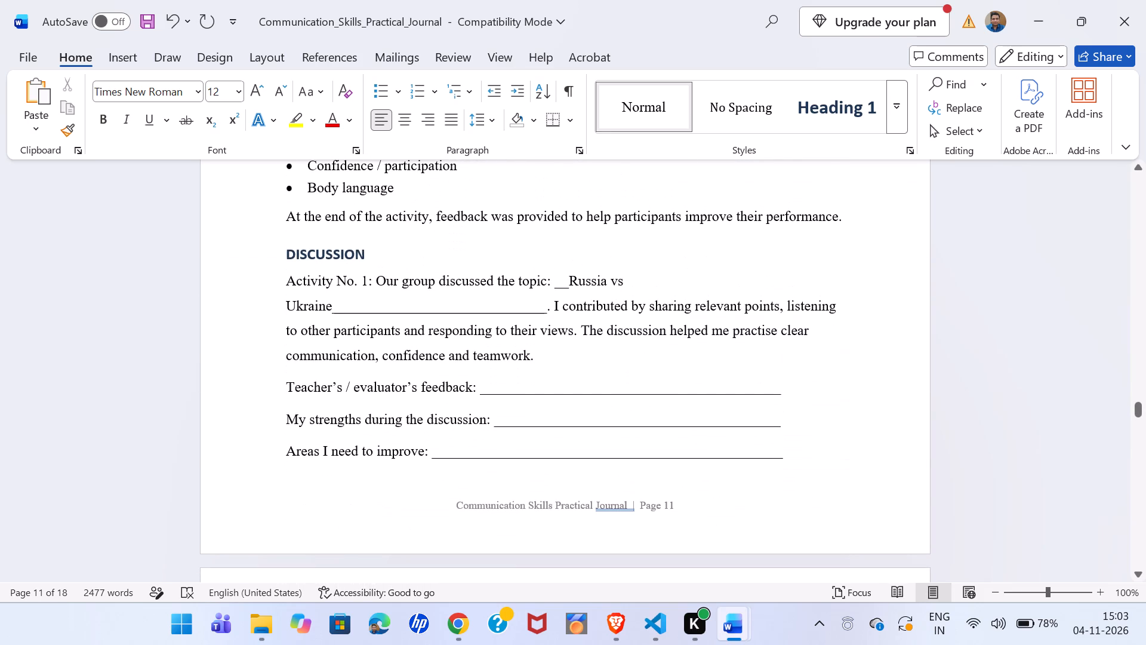
scroll(517, 438, "down", 4)
scroll(517, 438, "up", 1)
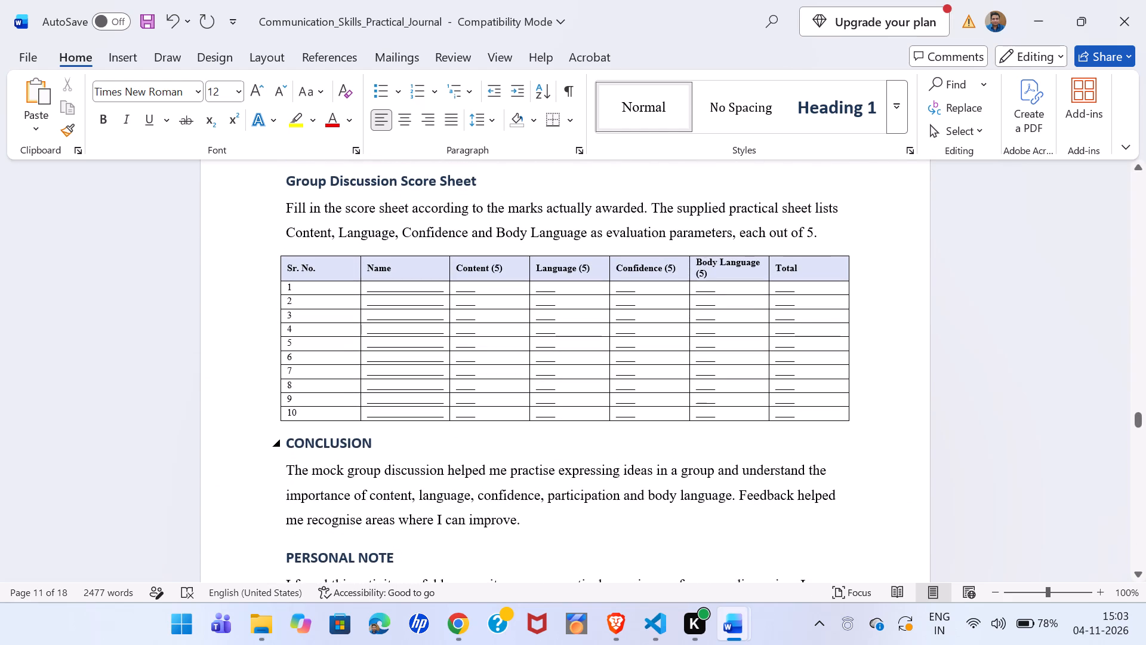